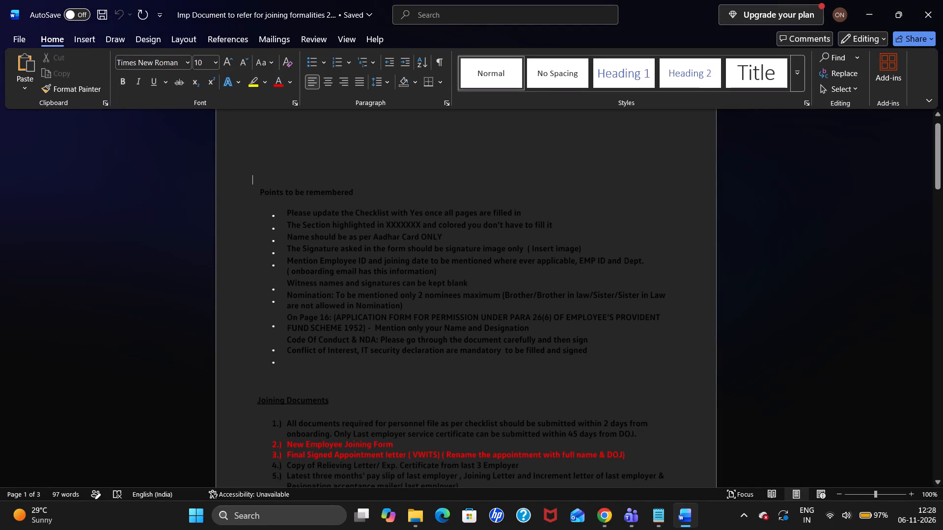
Read the points to be remembered and the joining documents list on the first page of the joining formalities document.
scroll(459, 243, down, 1)
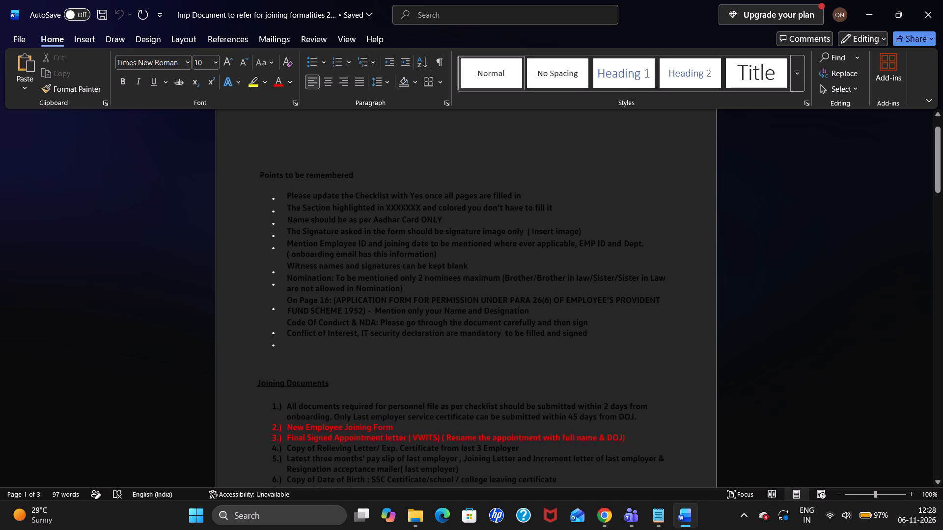
scroll(459, 243, down, 2)
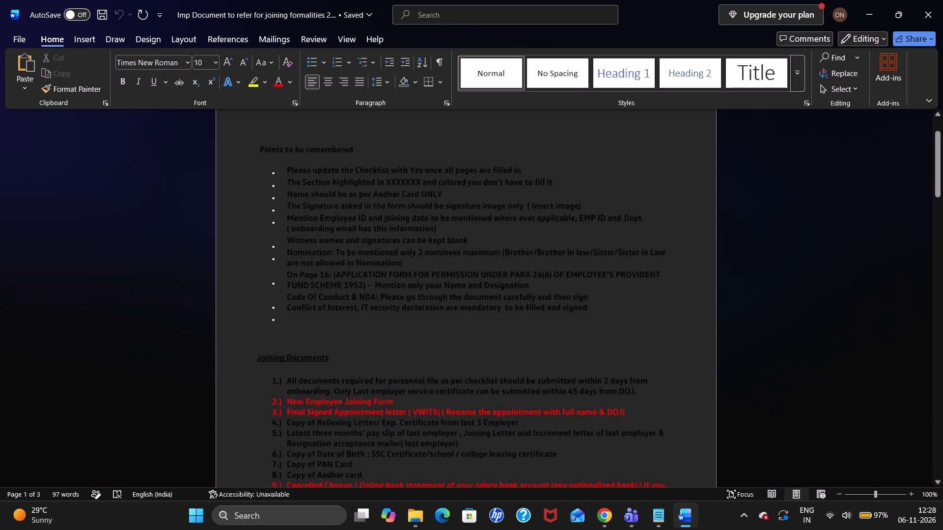
scroll(459, 243, down, 1)
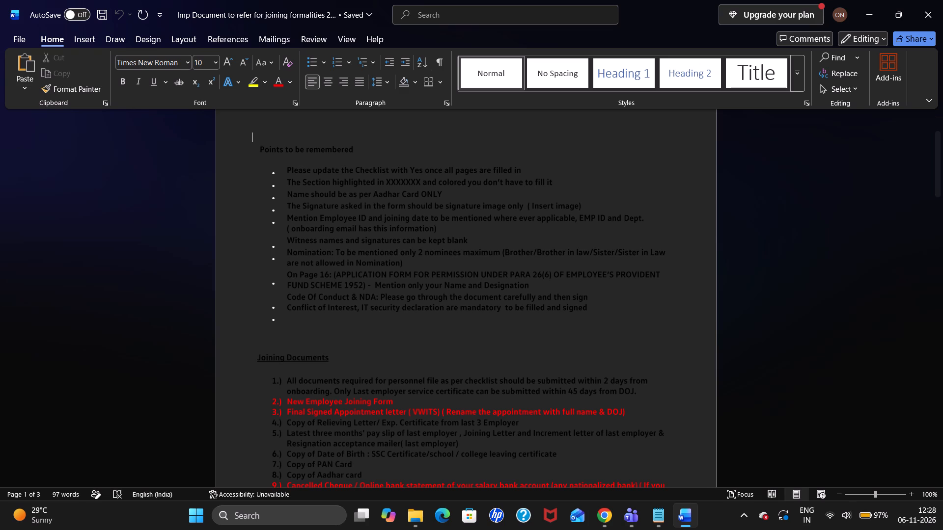
scroll(459, 243, left, 1)
scroll(459, 243, down, 1)
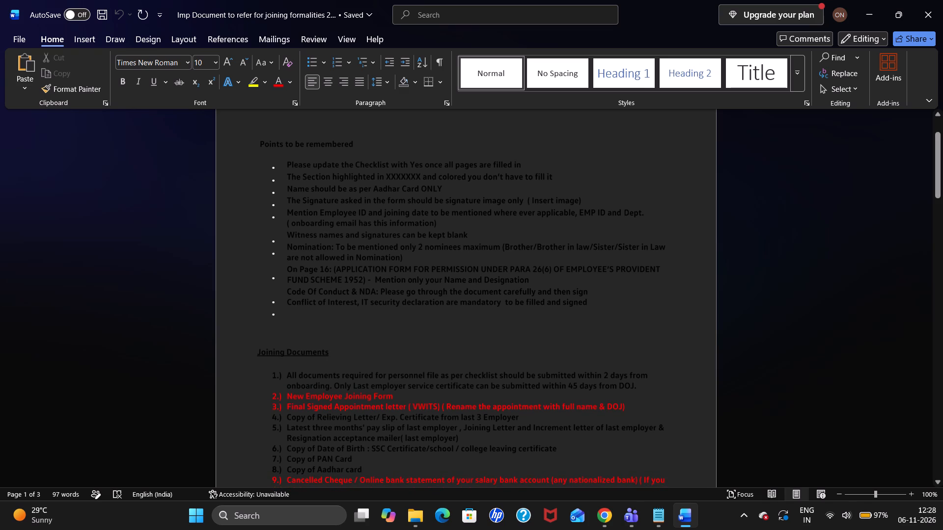
scroll(459, 243, down, 2)
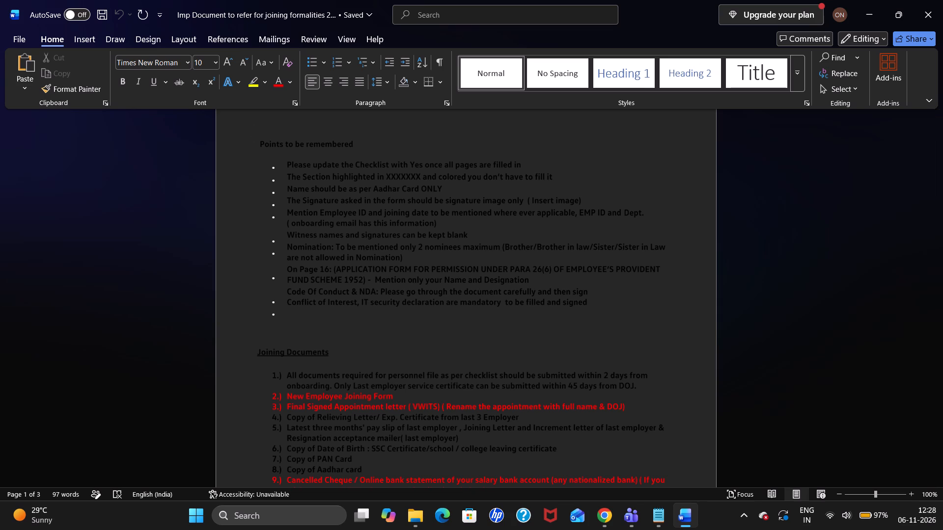
scroll(459, 243, down, 1)
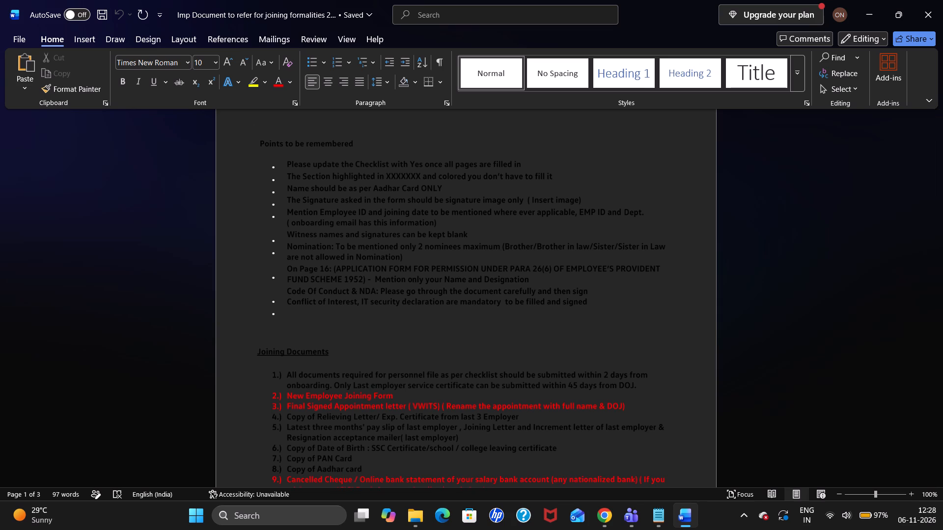
scroll(459, 243, down, 2)
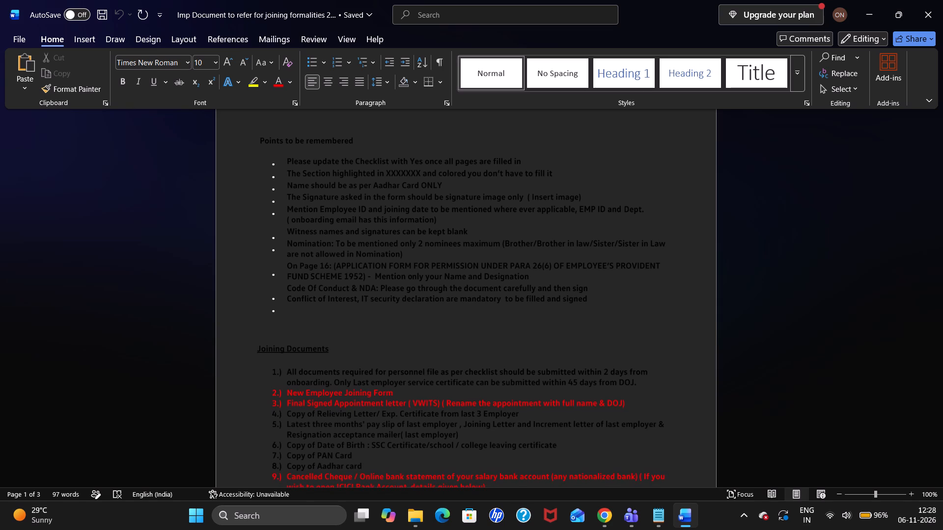
scroll(459, 243, down, 2)
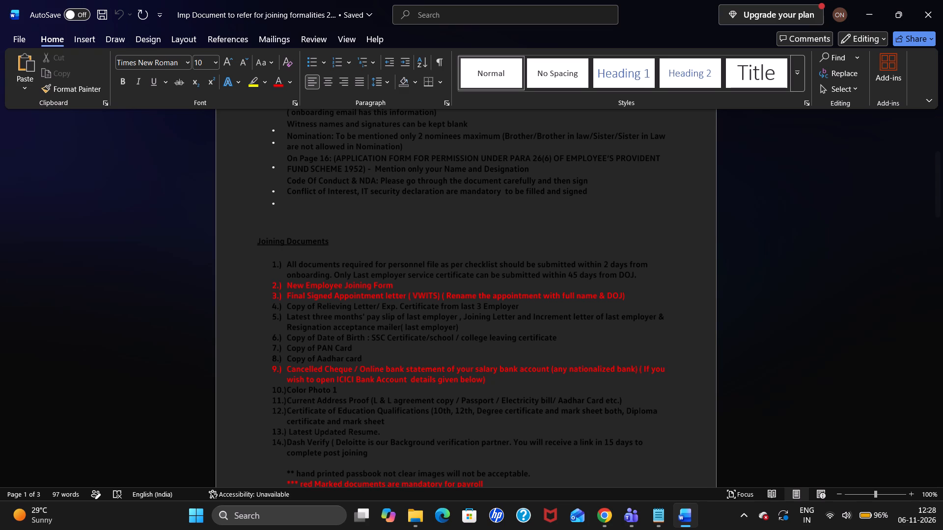
scroll(459, 243, down, 2)
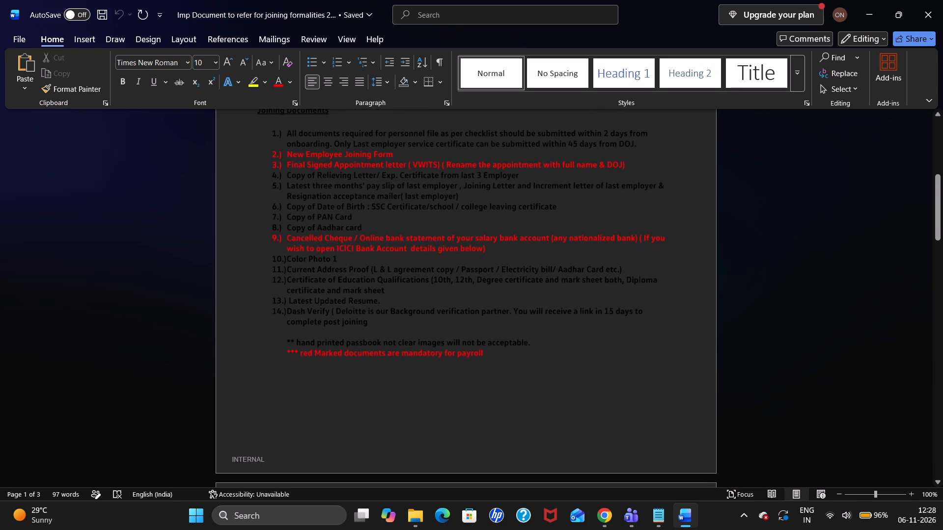
Review the important SPOC names and the ICICI bank contact table on the second page.
scroll(459, 243, down, 3)
scroll(459, 243, up, 1)
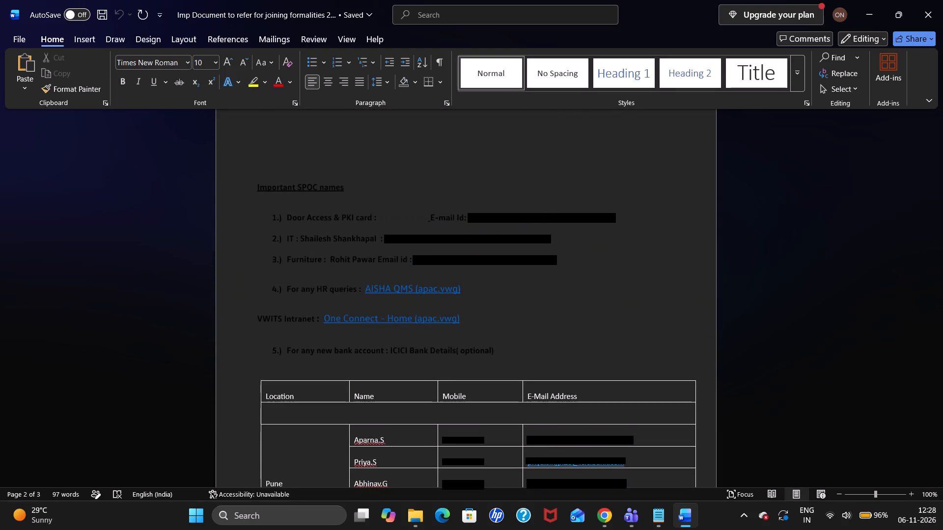
scroll(459, 243, up, 1)
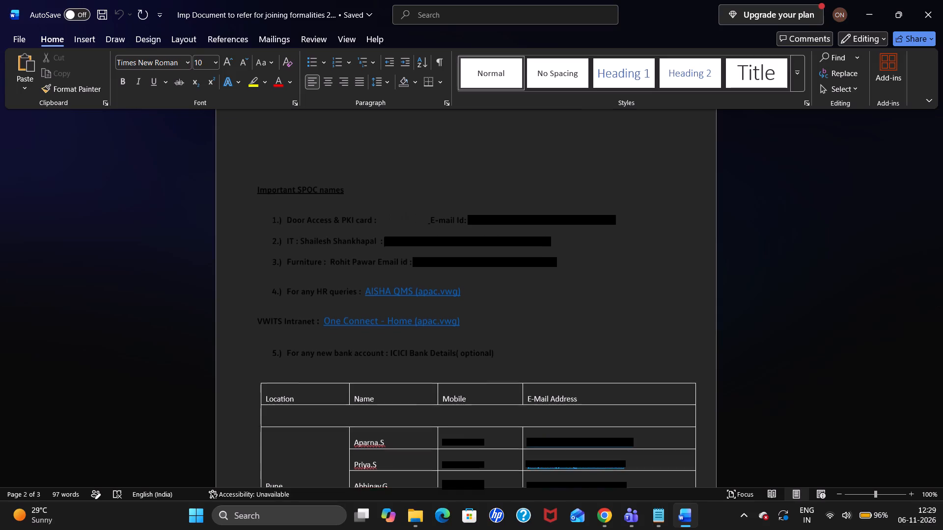
scroll(459, 243, up, 2)
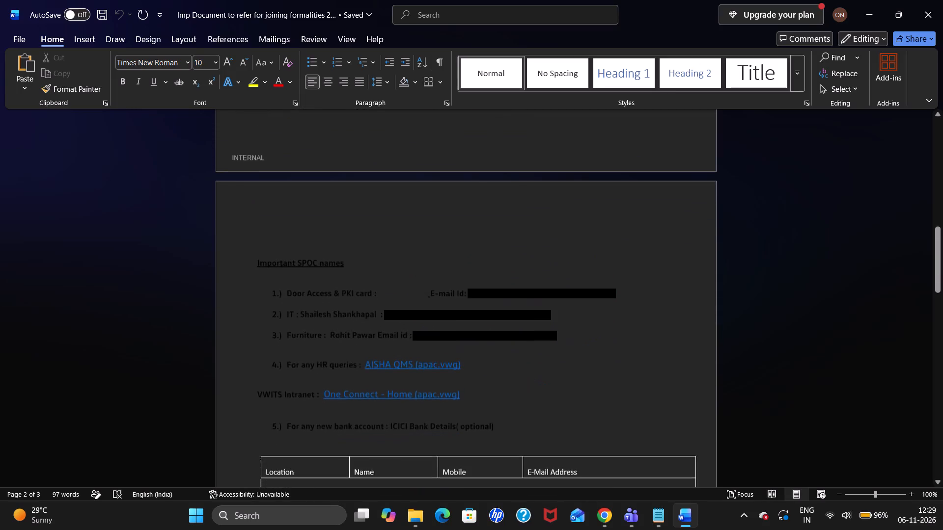
scroll(459, 243, down, 1)
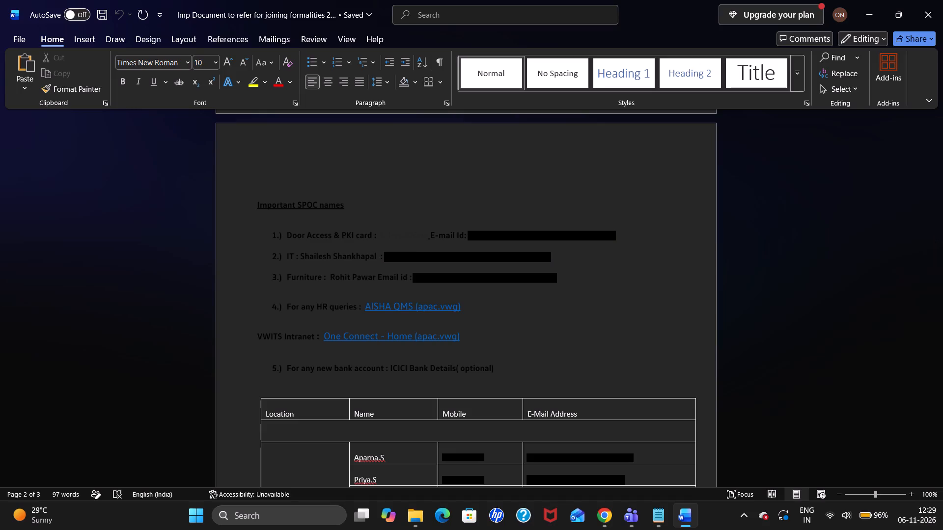
scroll(505, 330, down, 3)
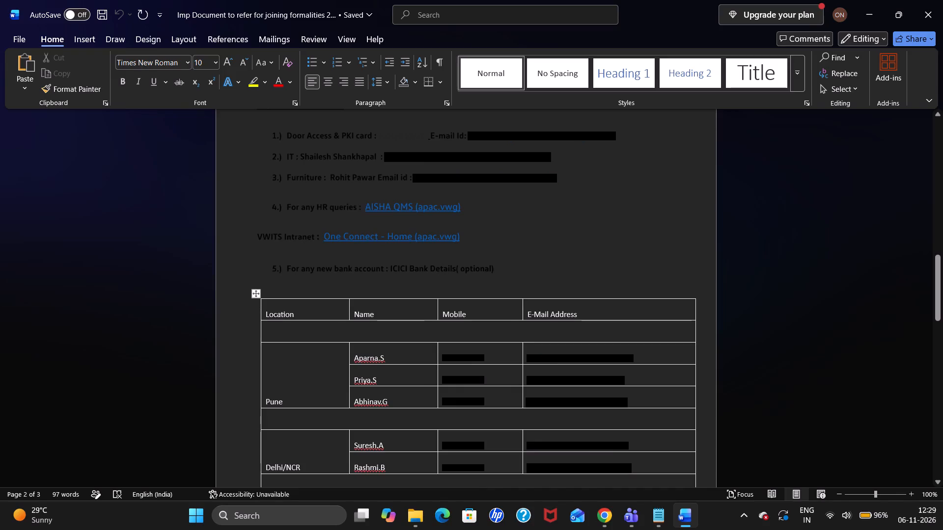
scroll(505, 330, down, 3)
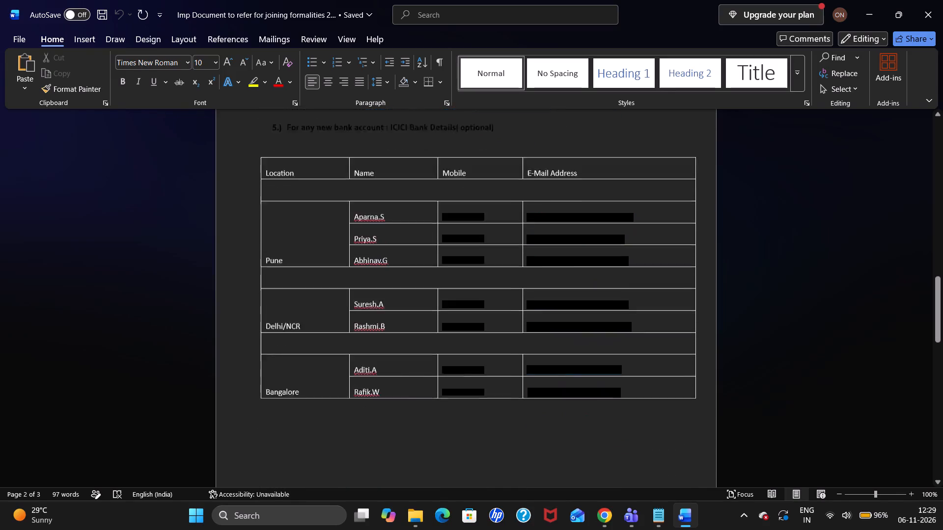
Review the HSBC and Axis Bank contact tables and the closing note on the third page, and return to the document's beginning.
scroll(505, 330, down, 2)
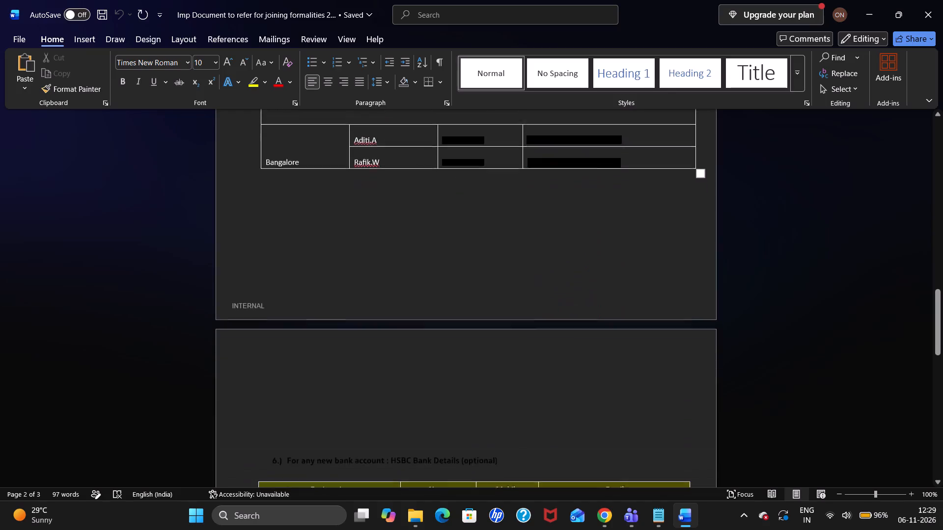
scroll(505, 330, down, 2)
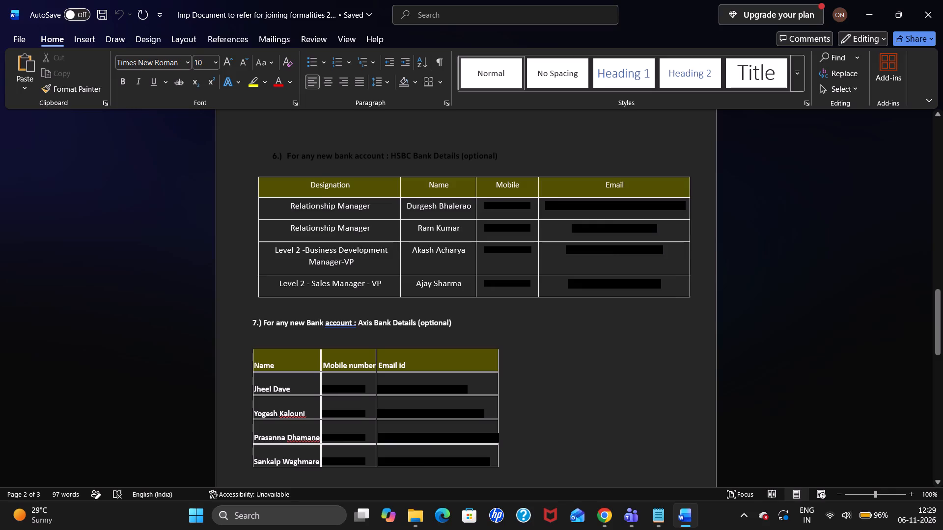
scroll(565, 370, down, 4)
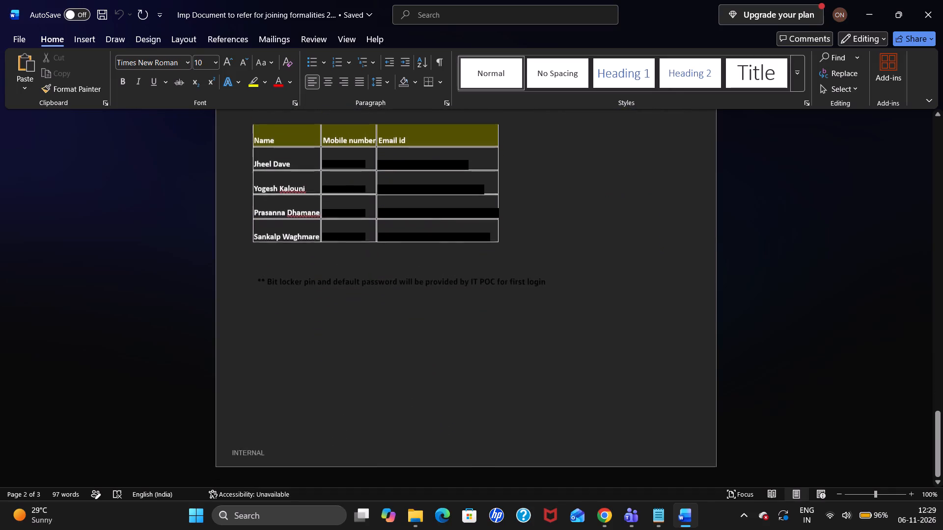
scroll(565, 370, up, 9)
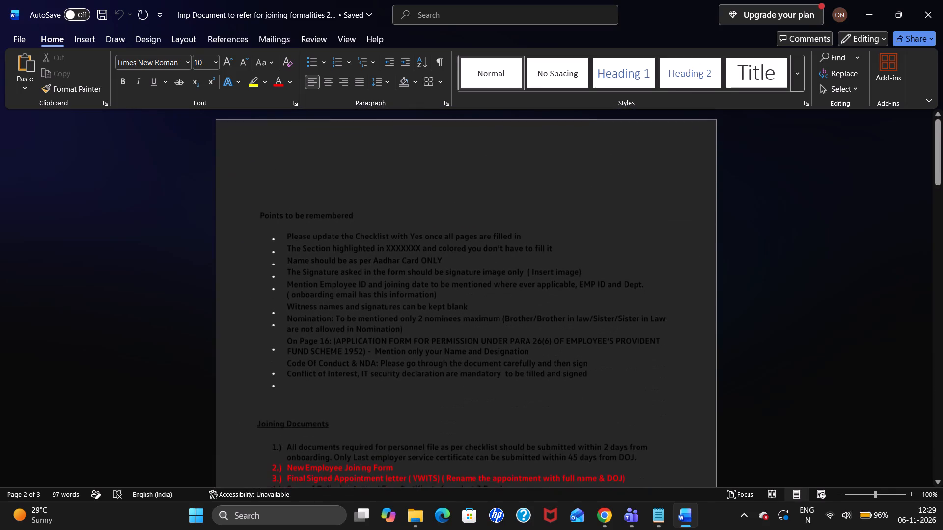
Close the joining formalities document and open the Online PF transfer PDF from Downloads, accepting its conversion to an editable Word document.
click(914, 9)
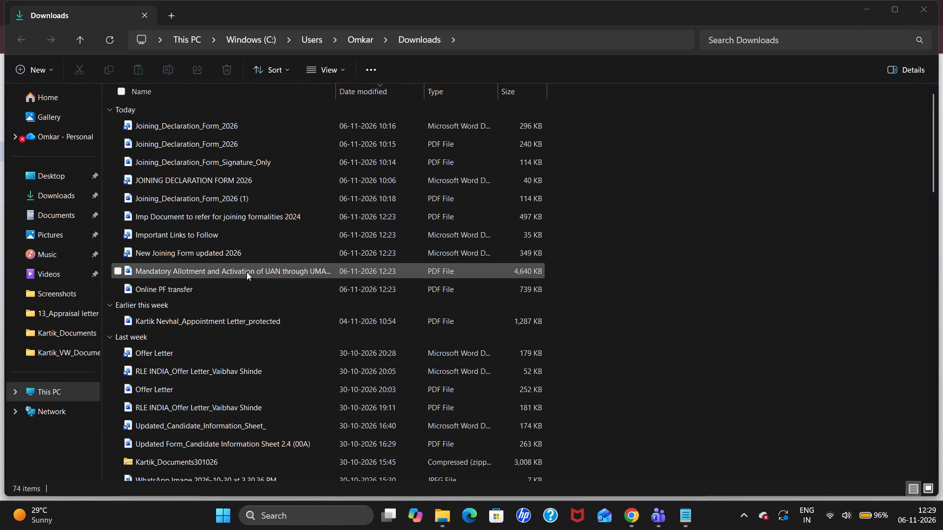
double_click(232, 285)
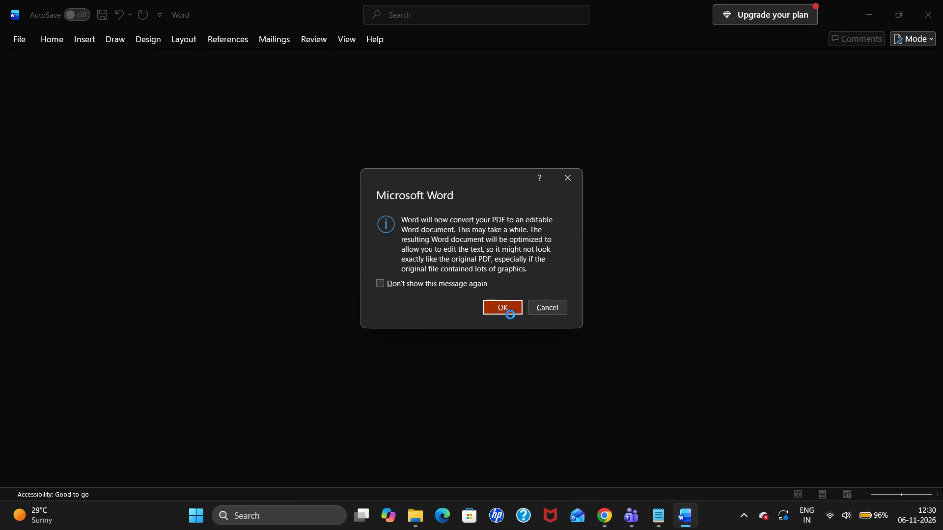
click(510, 315)
click(506, 310)
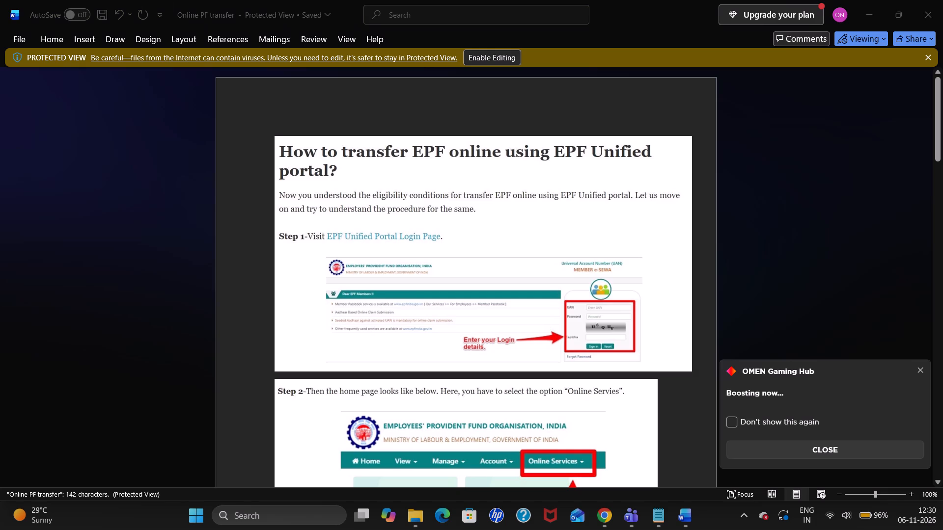
Read steps 1 to 4 of the online EPF transfer instructions in the Online PF transfer document.
scroll(506, 310, down, 1)
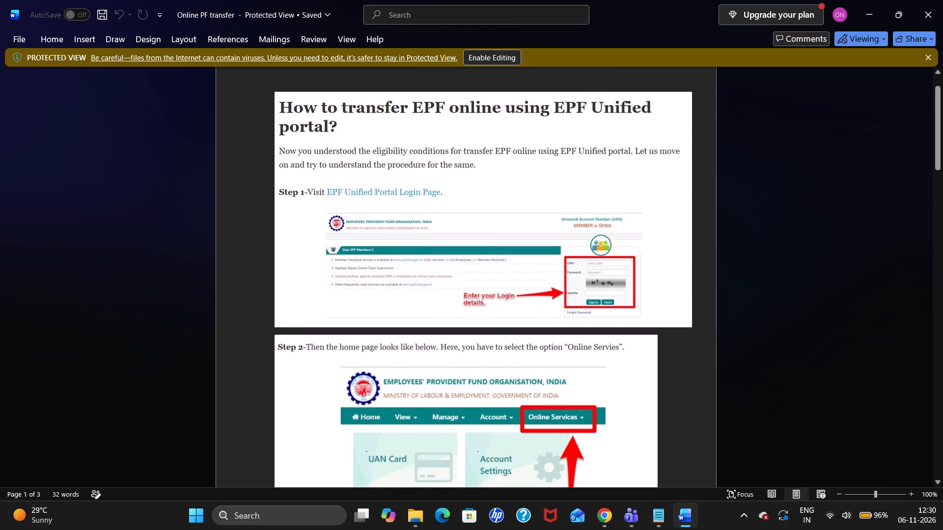
scroll(506, 310, down, 2)
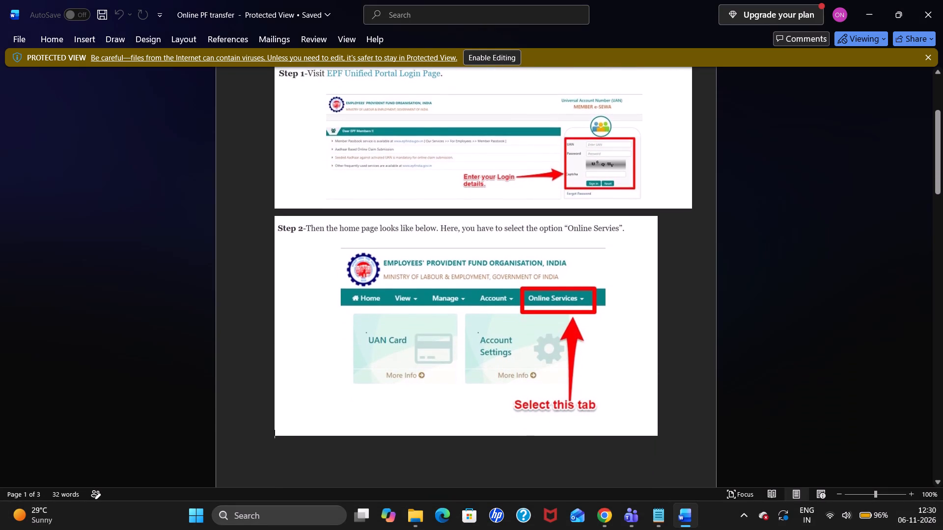
scroll(506, 310, down, 6)
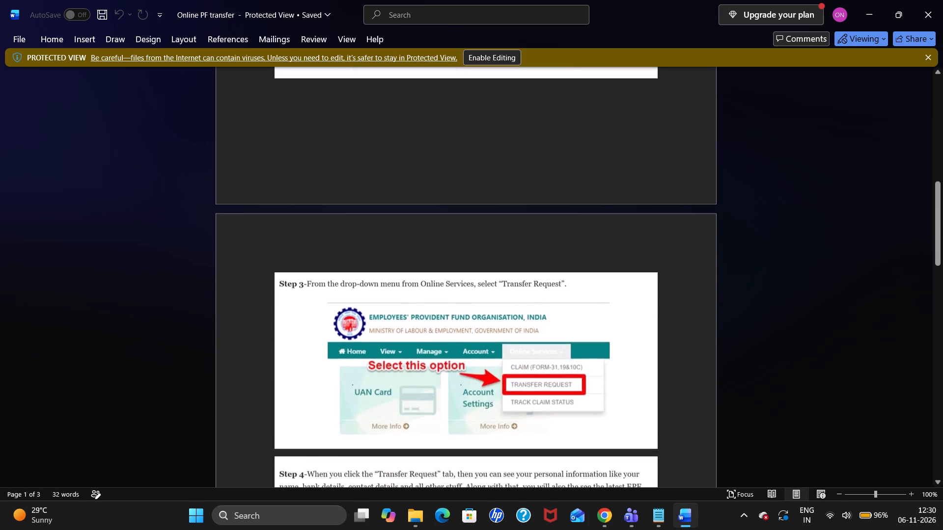
scroll(506, 310, down, 3)
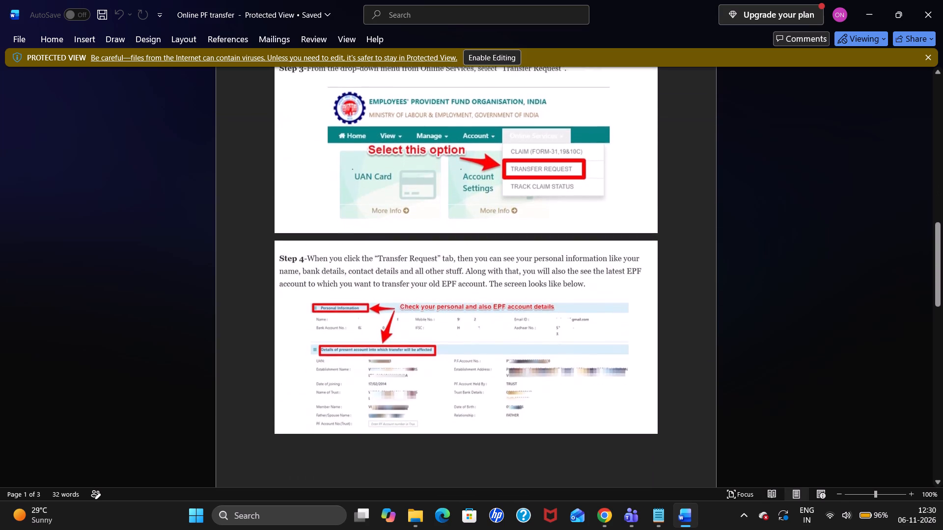
scroll(506, 310, down, 3)
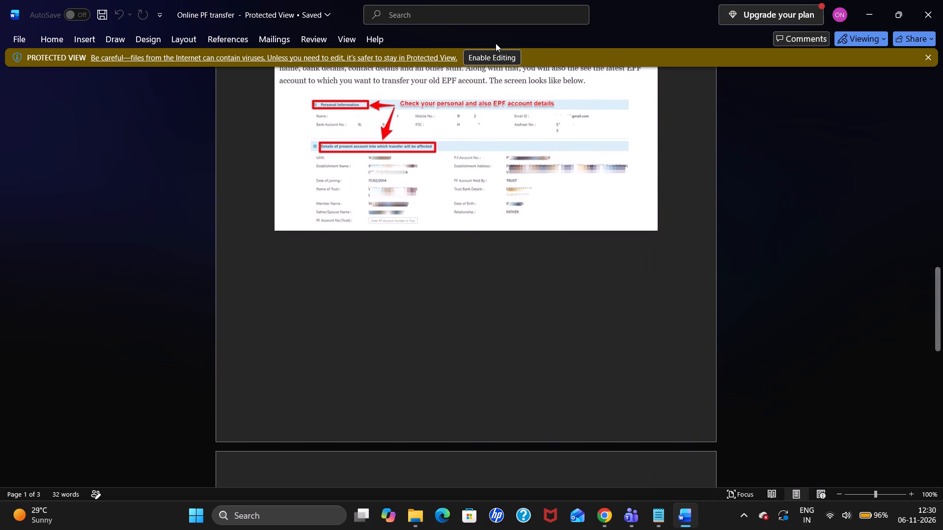
Enable editing for the protected Online PF transfer document and accept the PDF conversion.
click(490, 51)
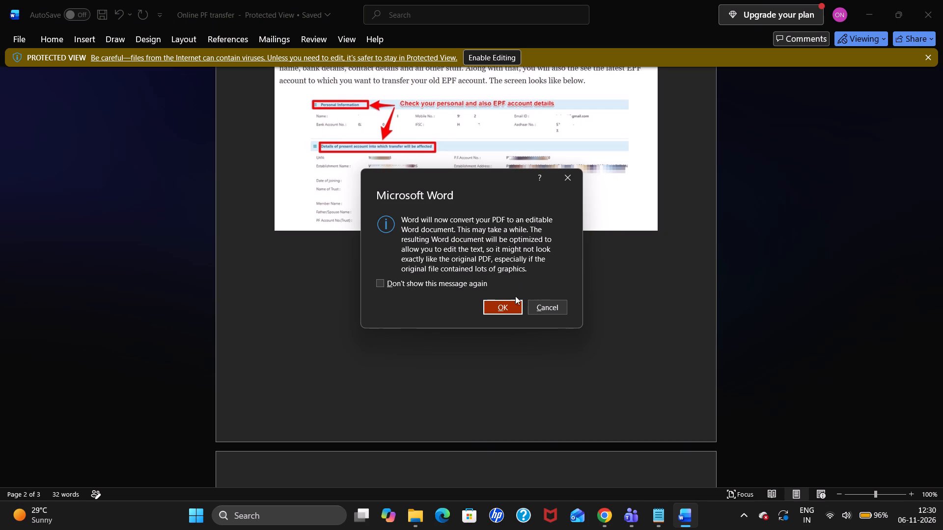
click(507, 305)
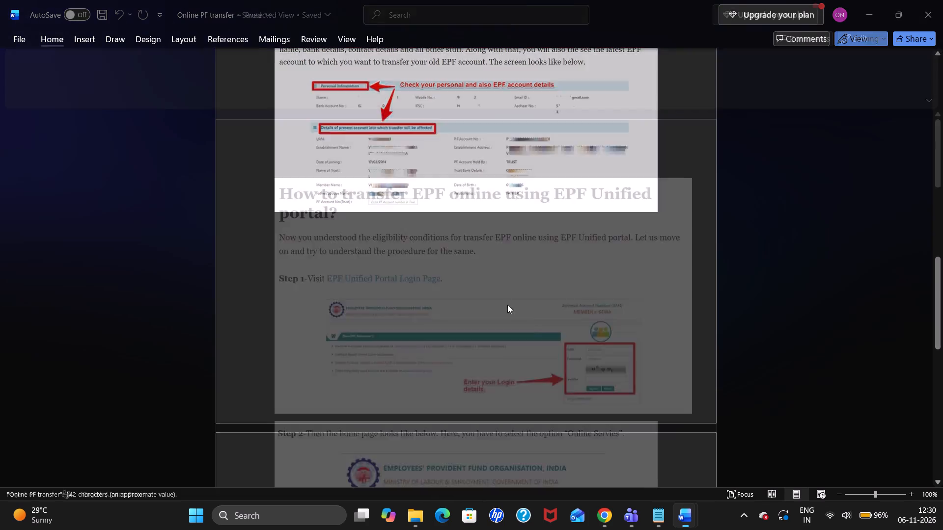
Examine the remaining EPF transfer instructions through step 6, including the note on two UAN numbers, and go back to step 3.
scroll(507, 305, down, 9)
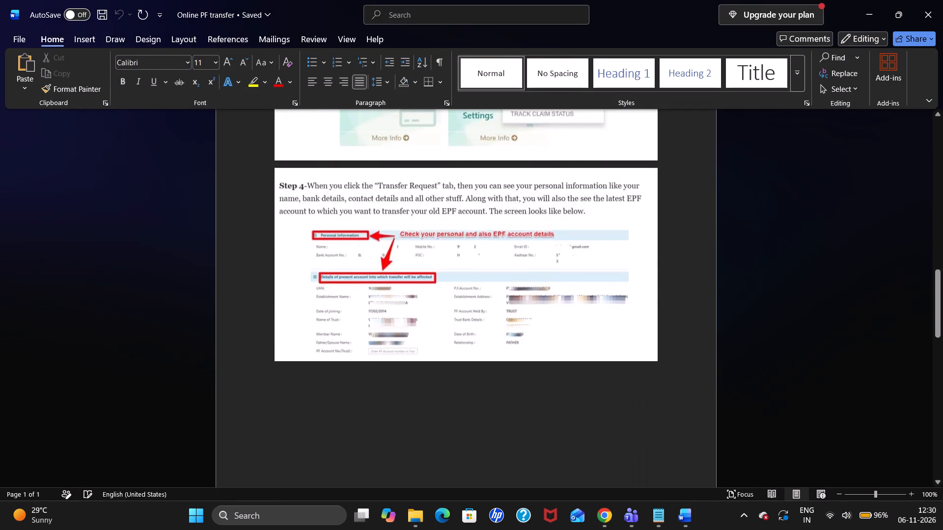
scroll(507, 305, down, 5)
scroll(507, 305, up, 1)
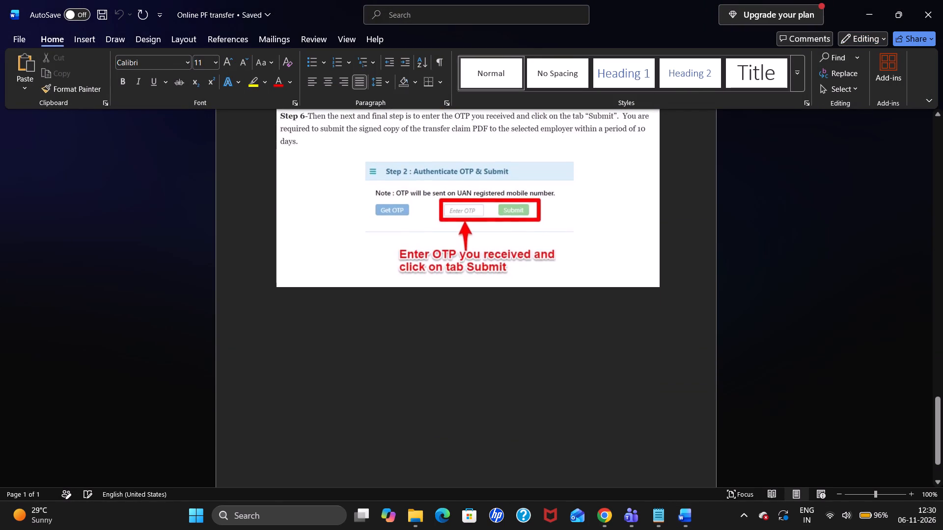
scroll(507, 305, up, 2)
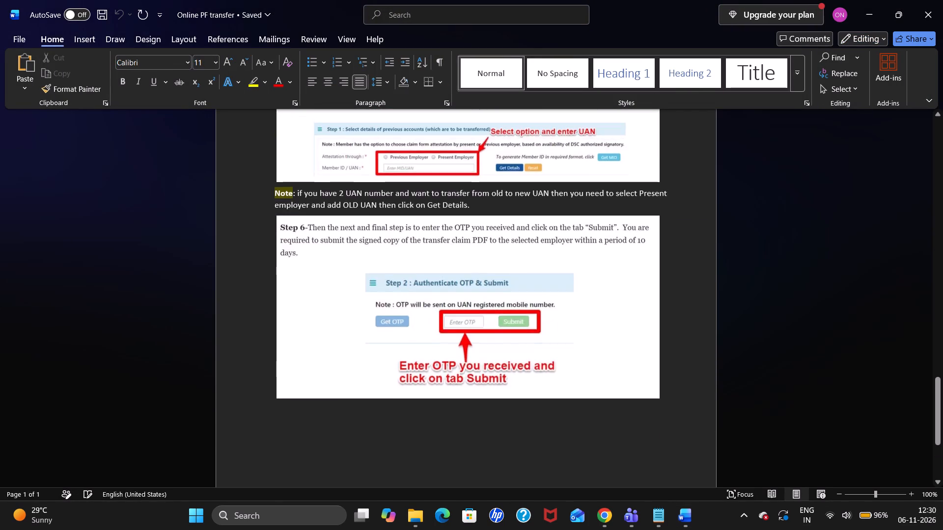
scroll(507, 305, up, 2)
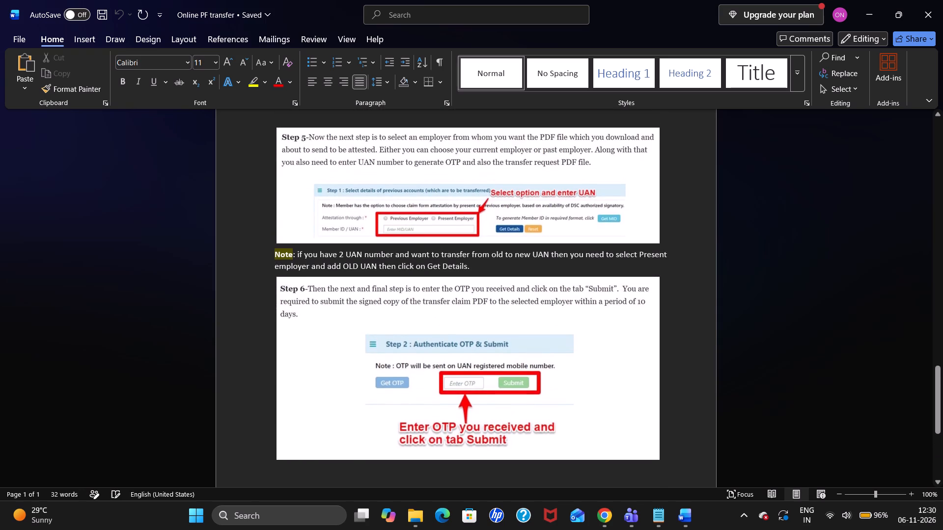
scroll(507, 305, up, 5)
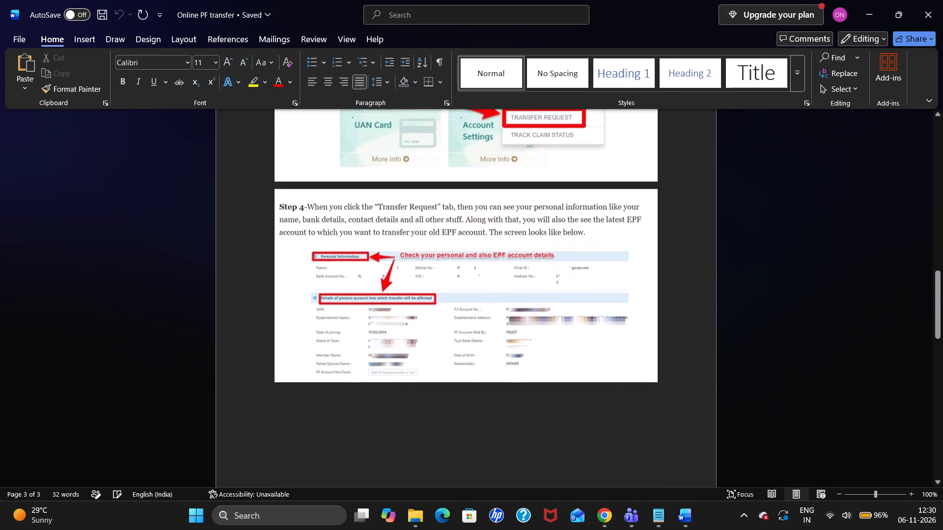
scroll(507, 305, up, 1)
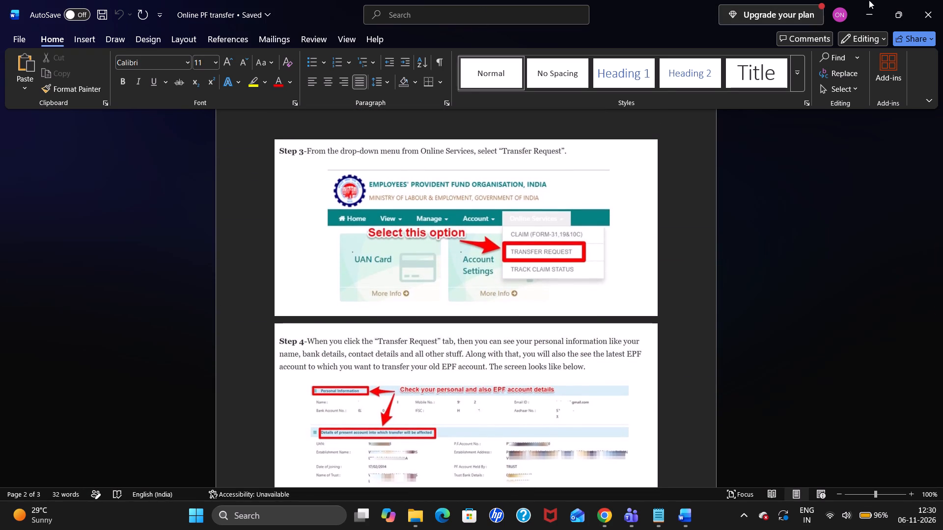
Close the Online PF transfer document and open the Mandatory Allotment and Activation of UAN PDF from Downloads, accepting its conversion to Word.
click(922, 0)
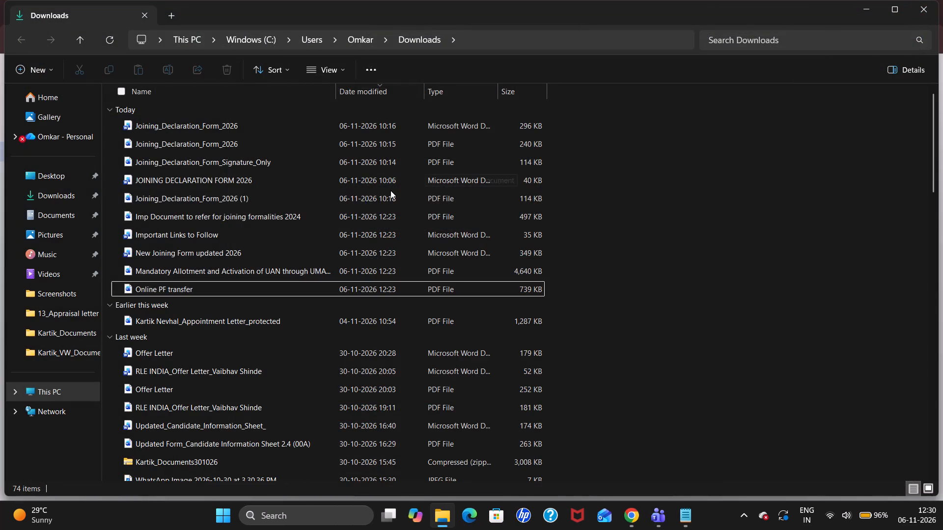
double_click(298, 267)
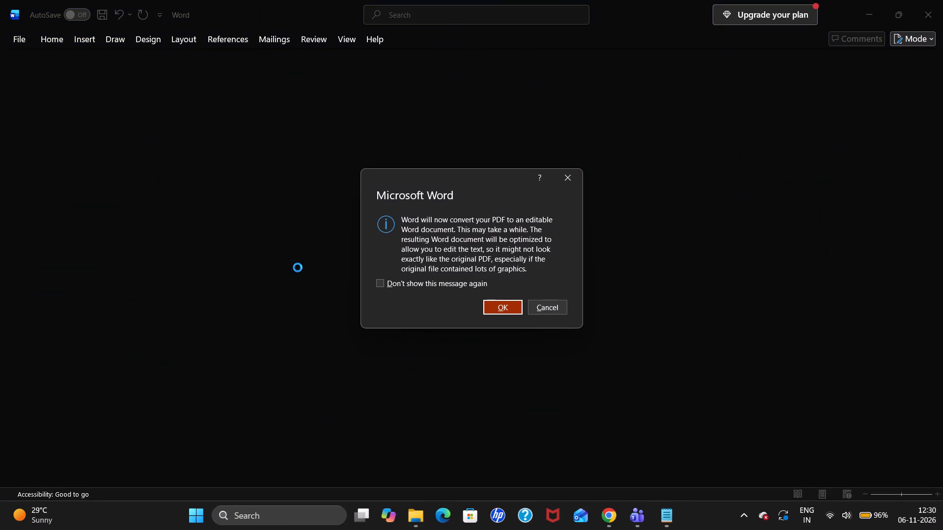
click(506, 302)
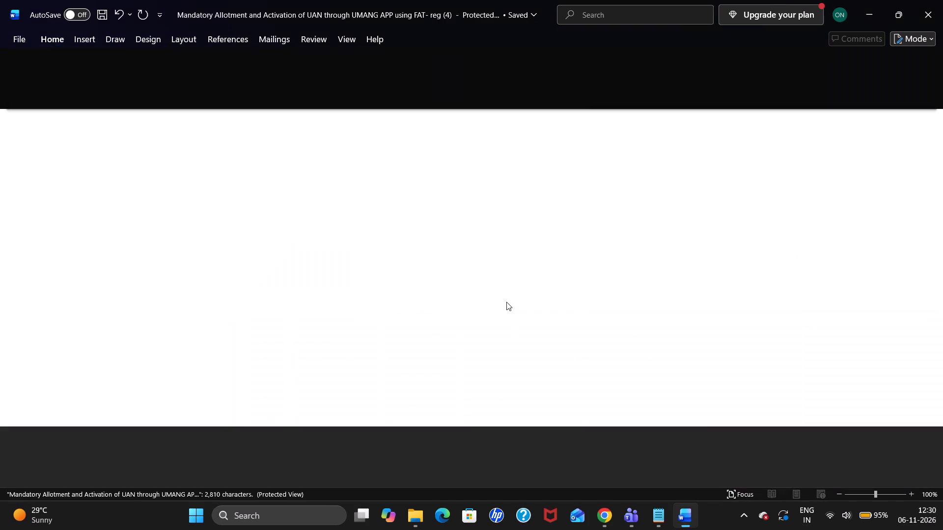
Read the EPFO circular on allotment and activation of UAN through the UMANG app, down to the signature and copy list.
scroll(506, 302, down, 1)
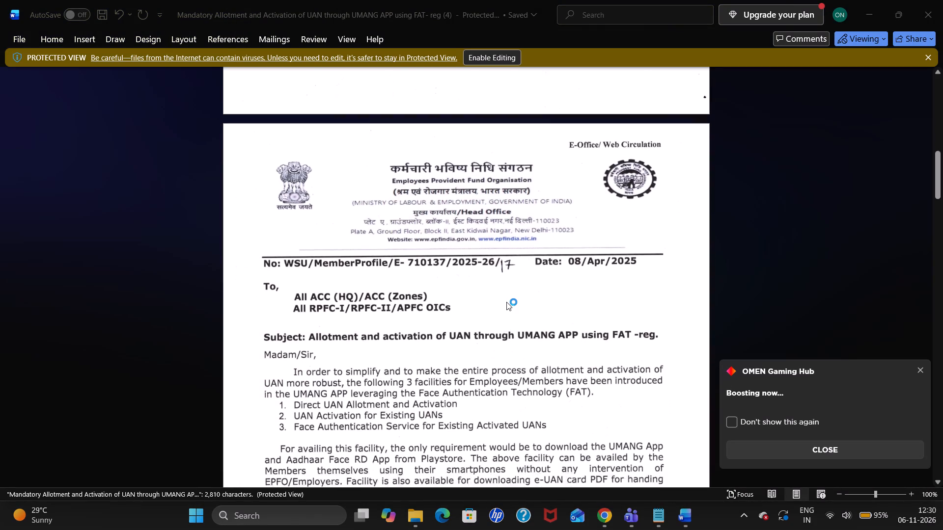
scroll(506, 302, down, 2)
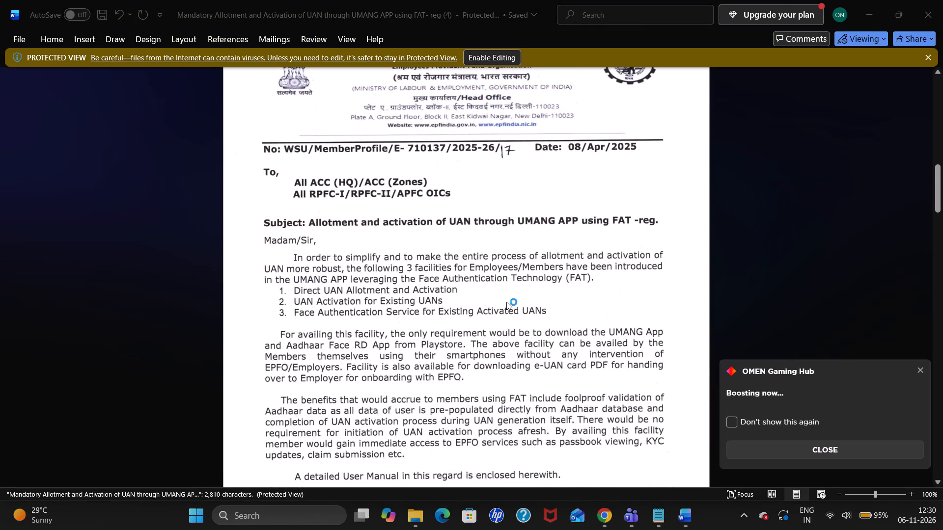
scroll(506, 302, down, 2)
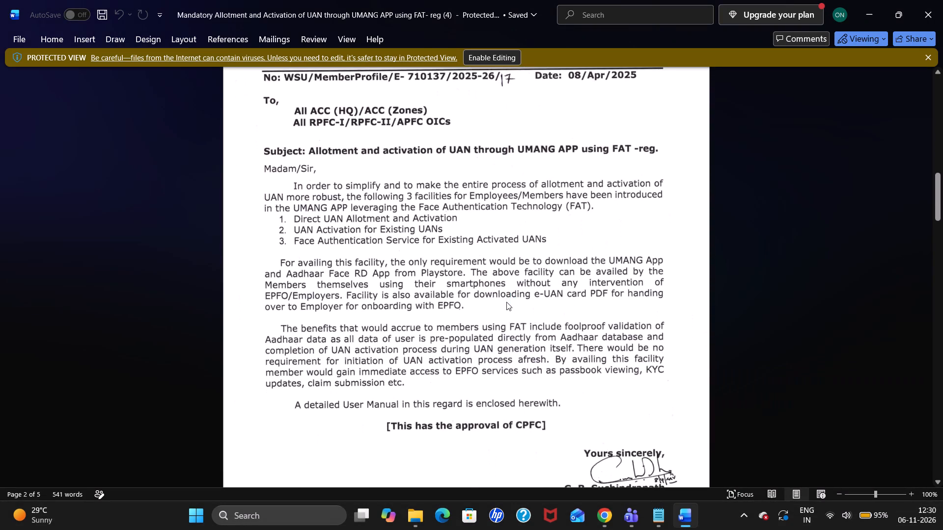
scroll(506, 302, down, 3)
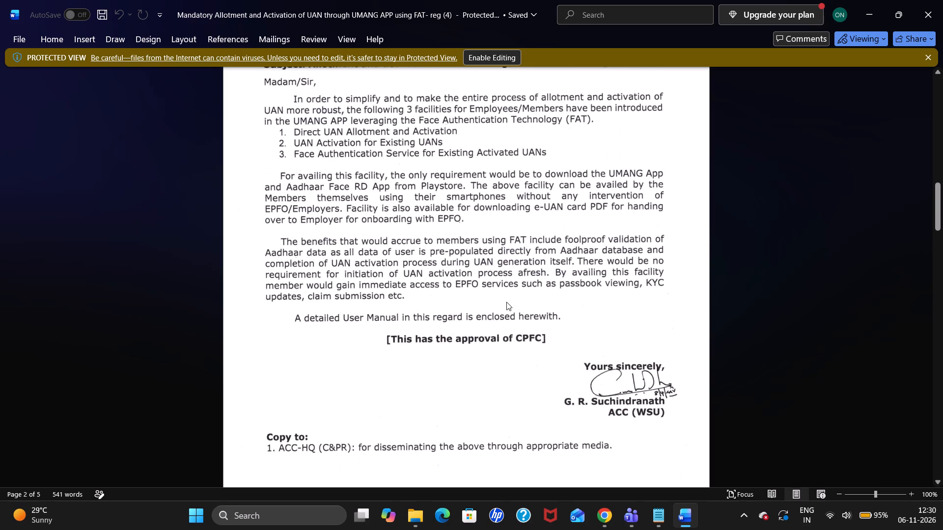
scroll(506, 302, down, 3)
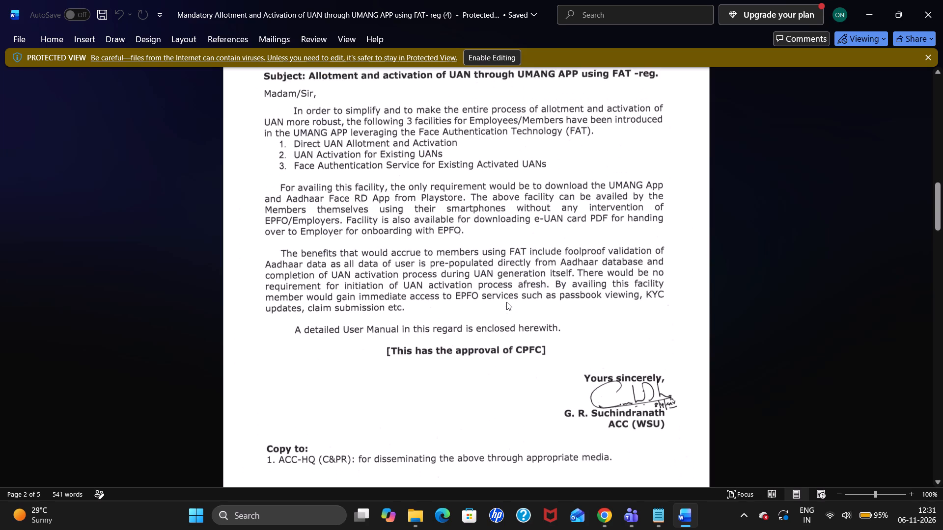
scroll(506, 302, down, 3)
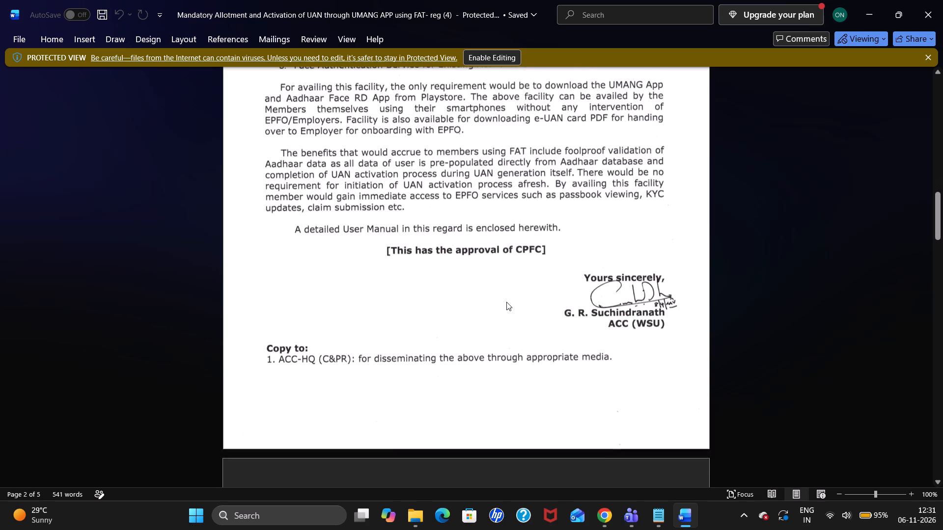
Examine the user manual for UAN services on UMANG, from common requirements through Help & Support, and close the document.
scroll(506, 302, down, 2)
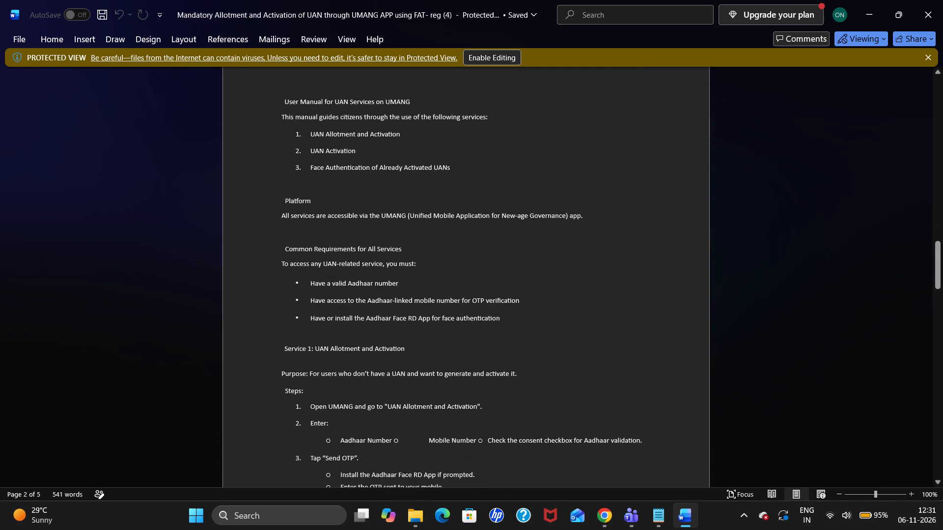
scroll(506, 302, down, 4)
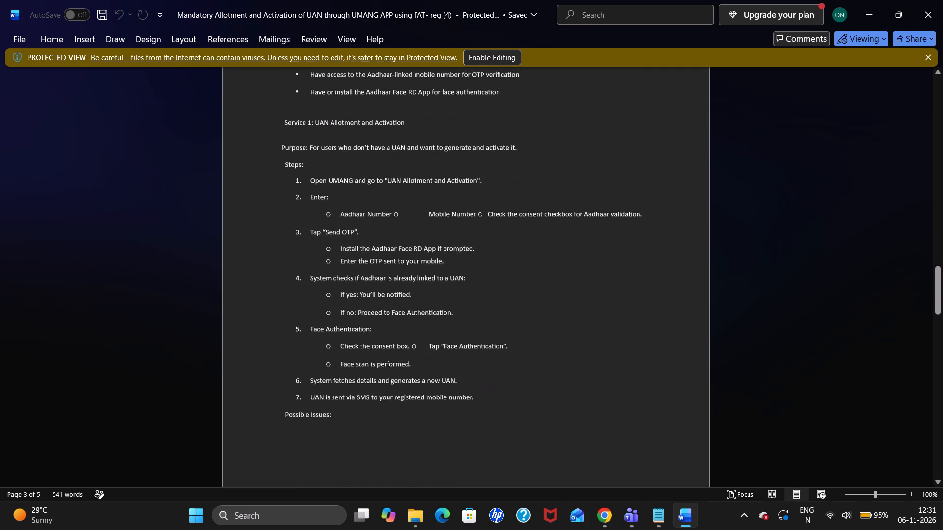
scroll(506, 302, down, 5)
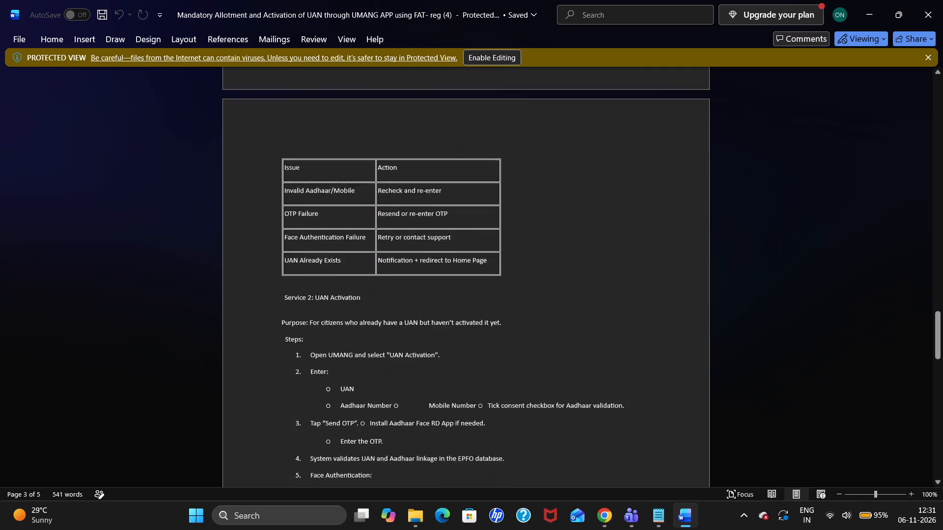
scroll(506, 302, down, 7)
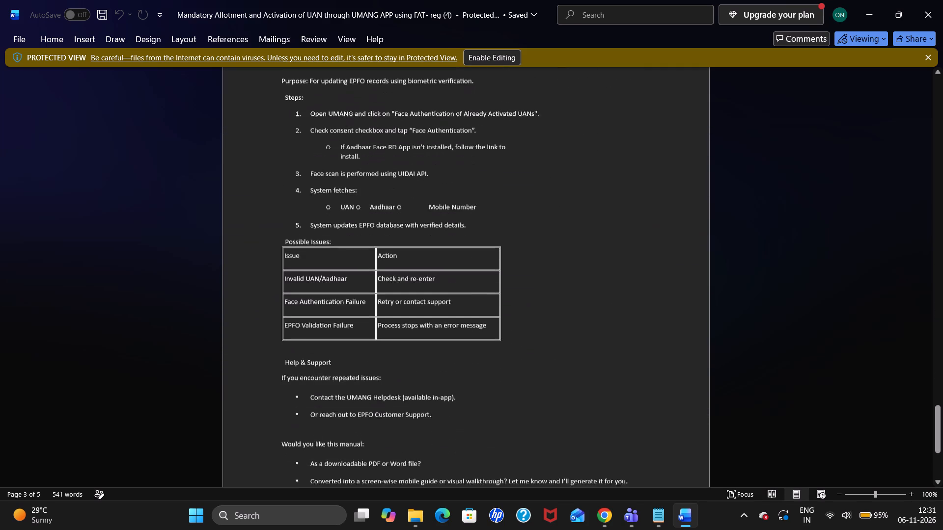
scroll(506, 302, down, 4)
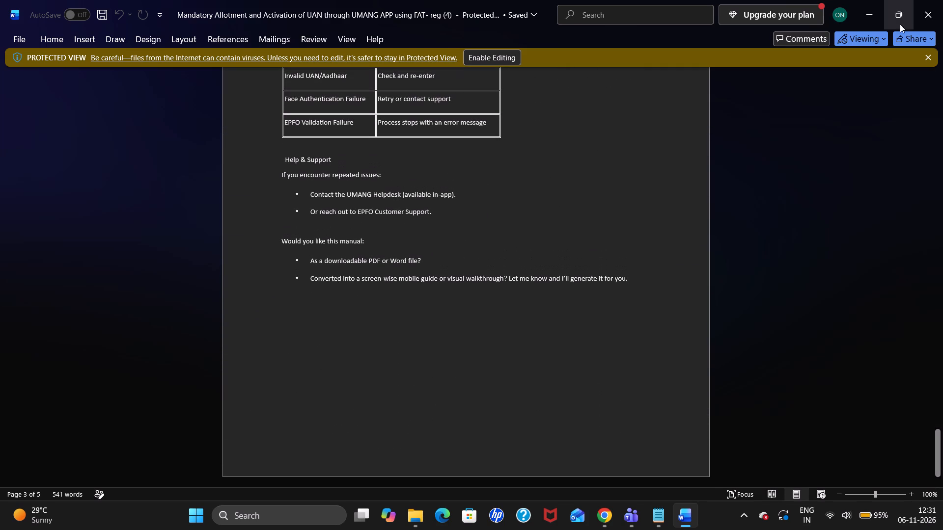
click(927, 58)
click(924, 6)
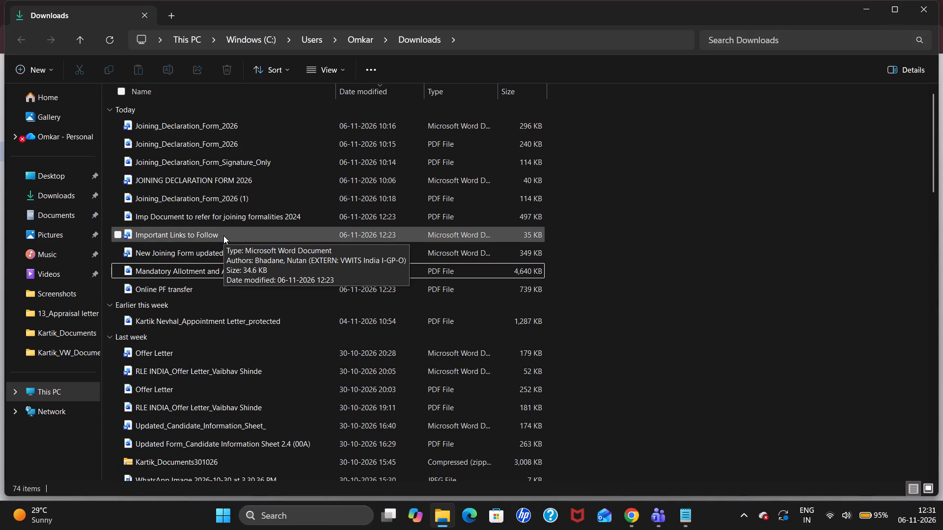
Reopen the Imp Document to refer for joining formalities 2024 PDF with conversion to Word, view its first page, and close it.
double_click(243, 216)
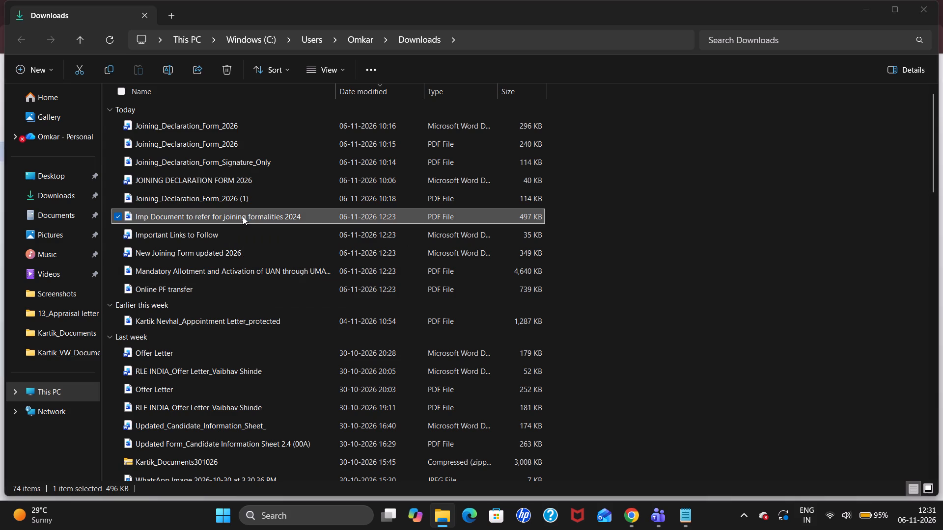
click(501, 309)
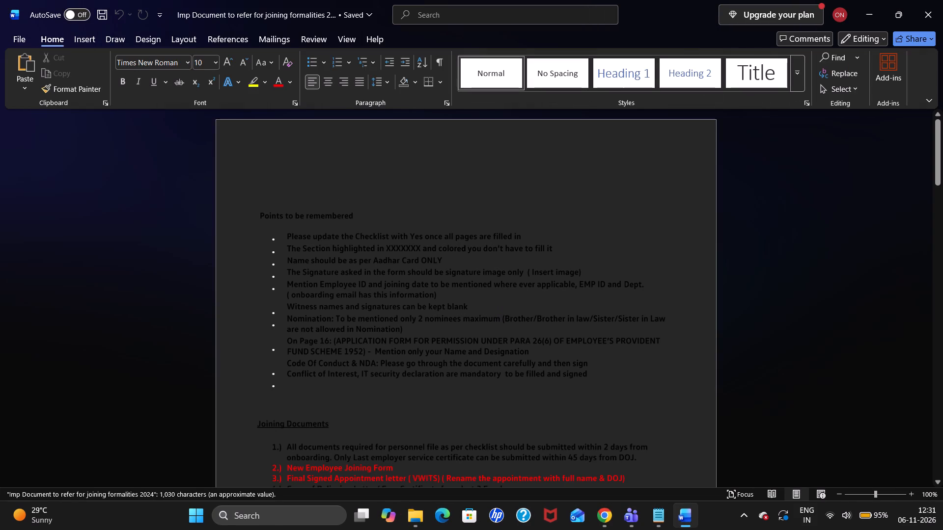
click(942, 0)
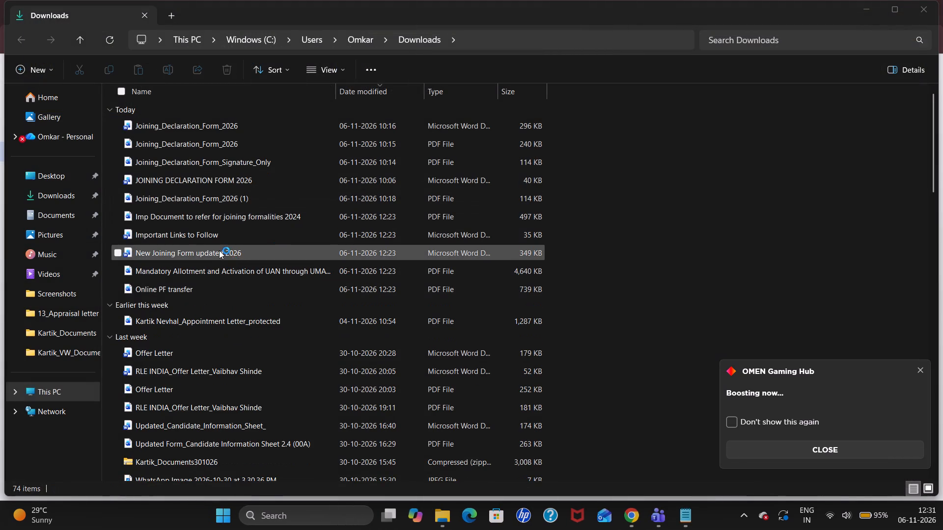
Open Important Links to Follow from Downloads, review its table of employee portals from Aisha to i.Serve, and close it.
double_click(218, 237)
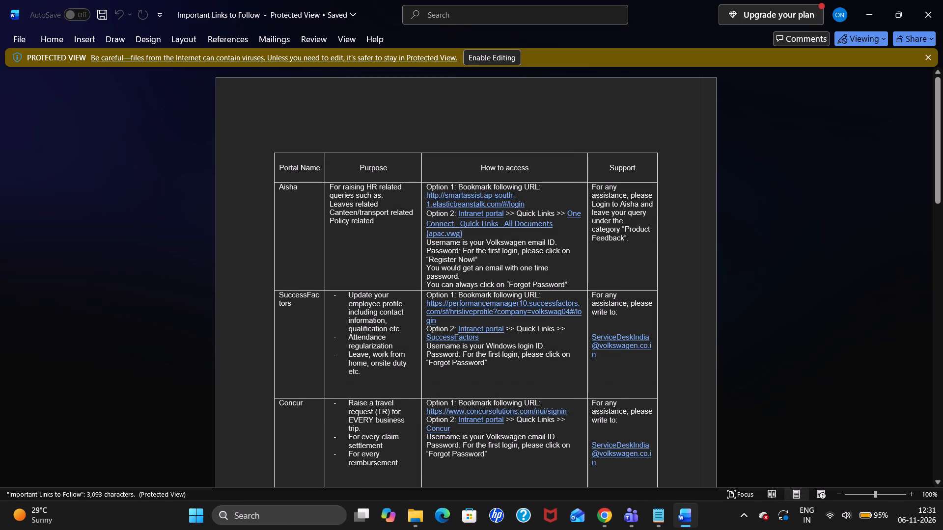
scroll(267, 233, down, 1)
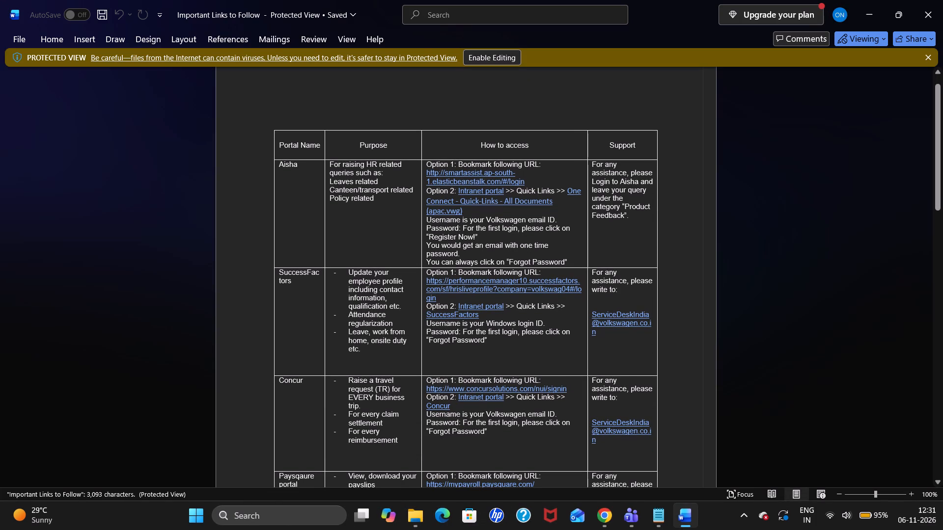
scroll(267, 233, down, 1)
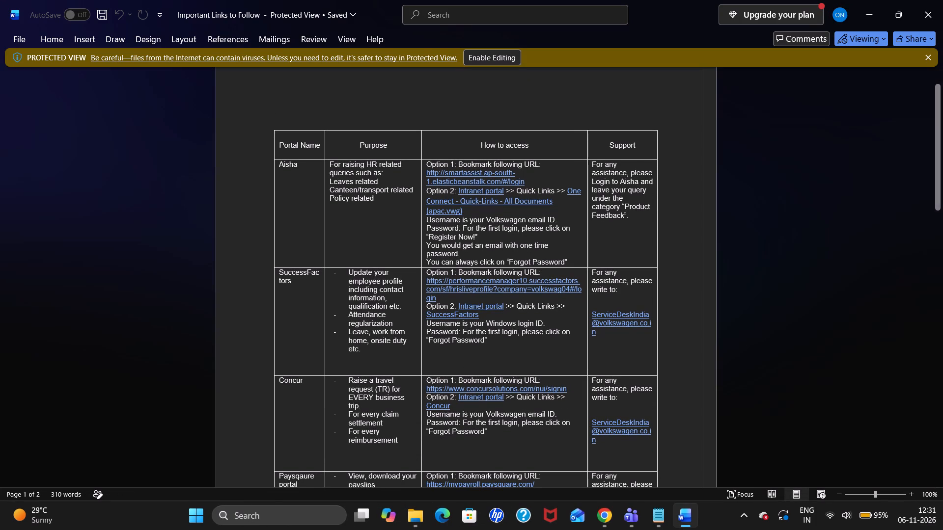
scroll(267, 233, down, 1)
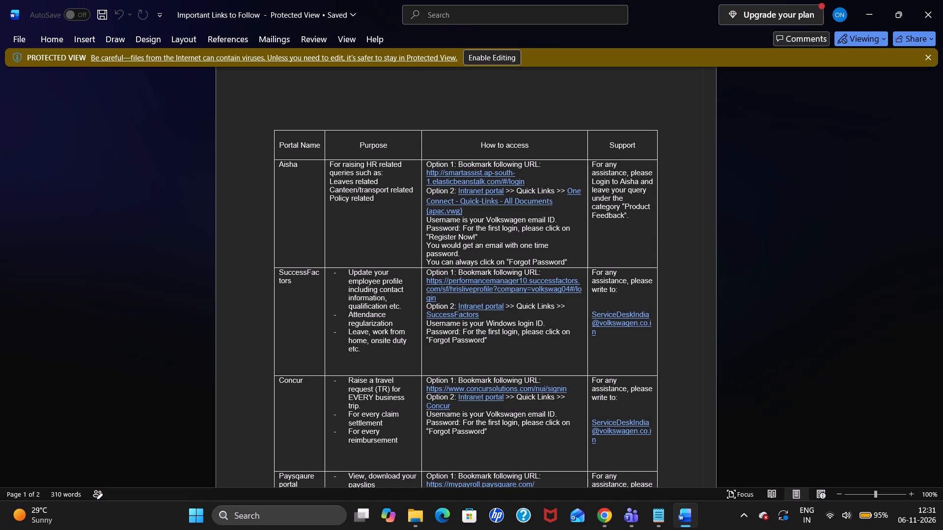
scroll(267, 233, down, 3)
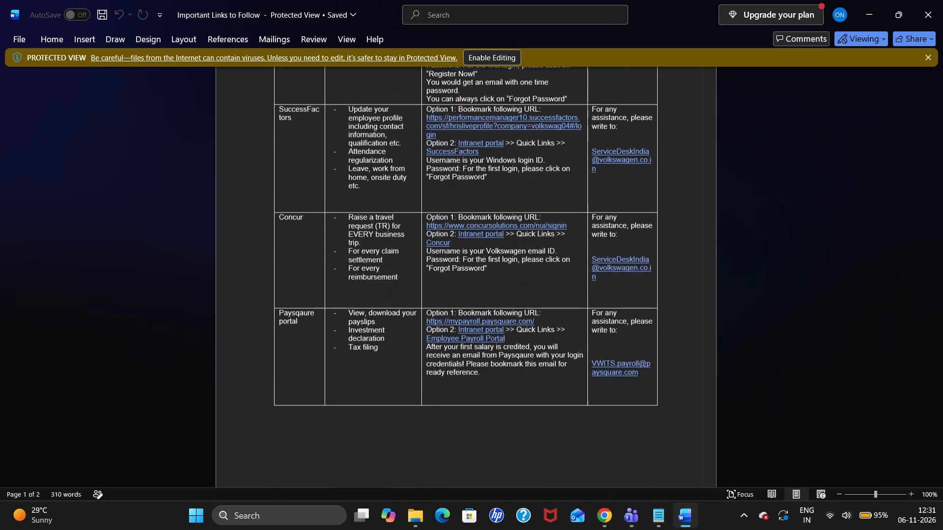
scroll(267, 233, down, 1)
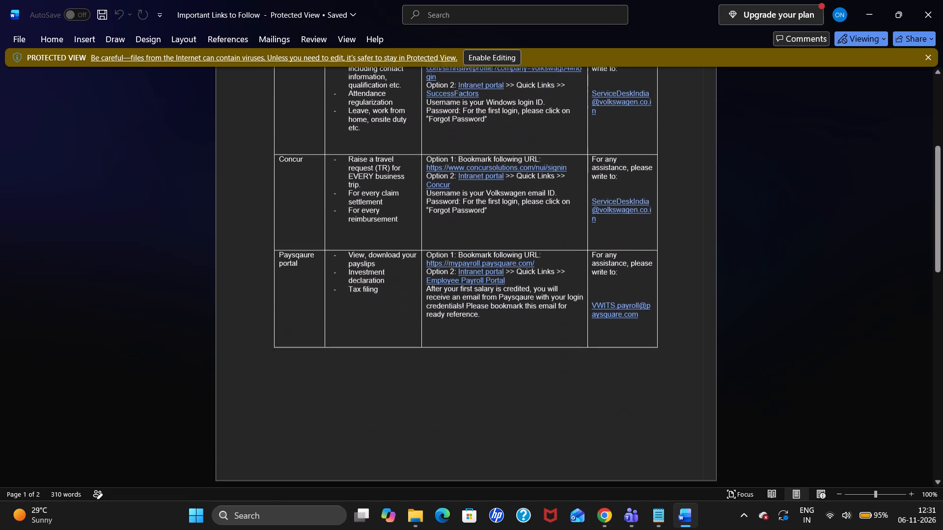
scroll(267, 233, down, 5)
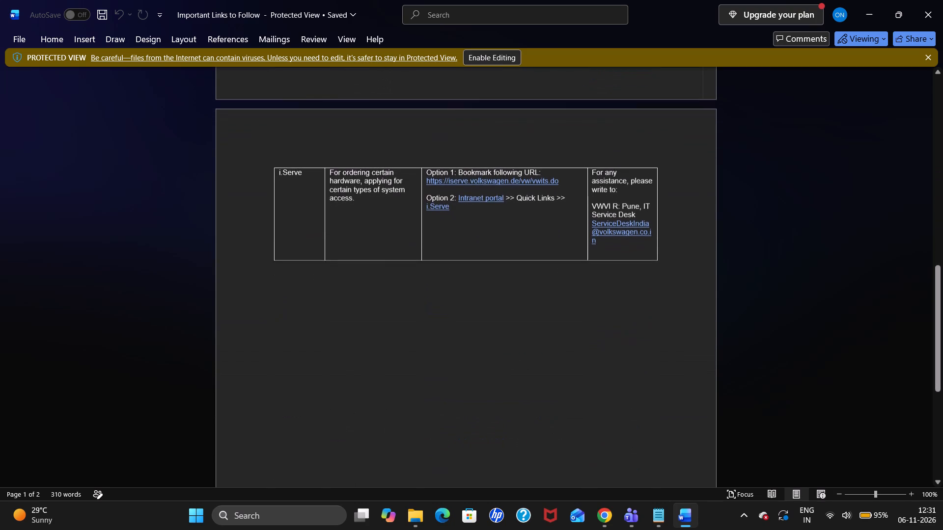
scroll(267, 233, up, 7)
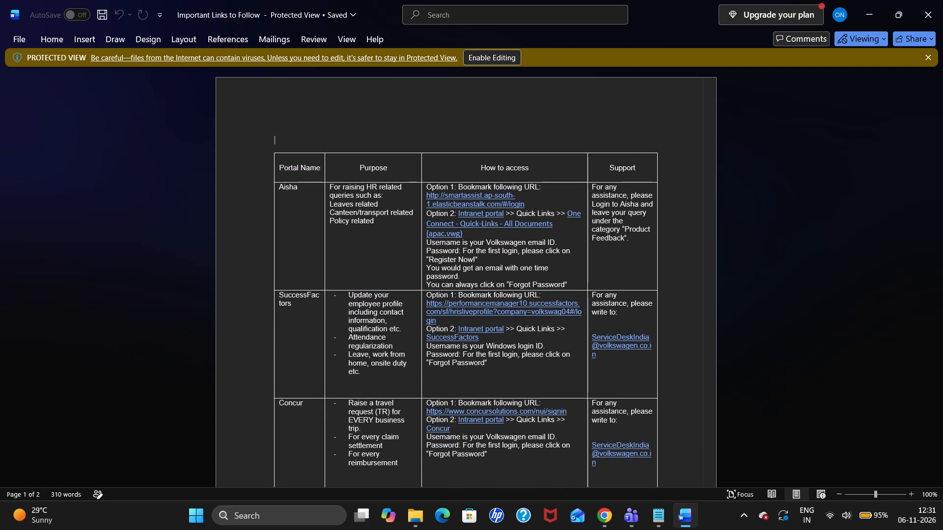
click(942, 0)
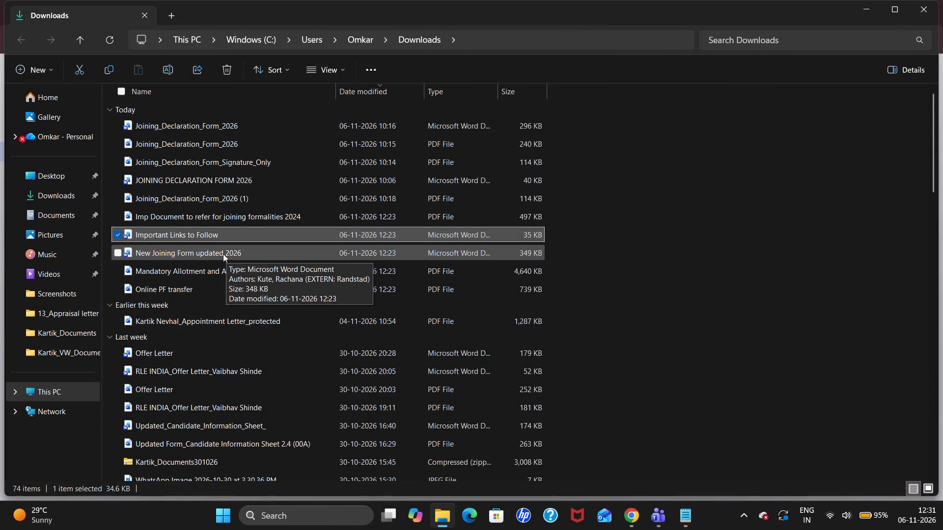
Open the New Joining Form updated 2026 document from Downloads and enable editing.
double_click(223, 254)
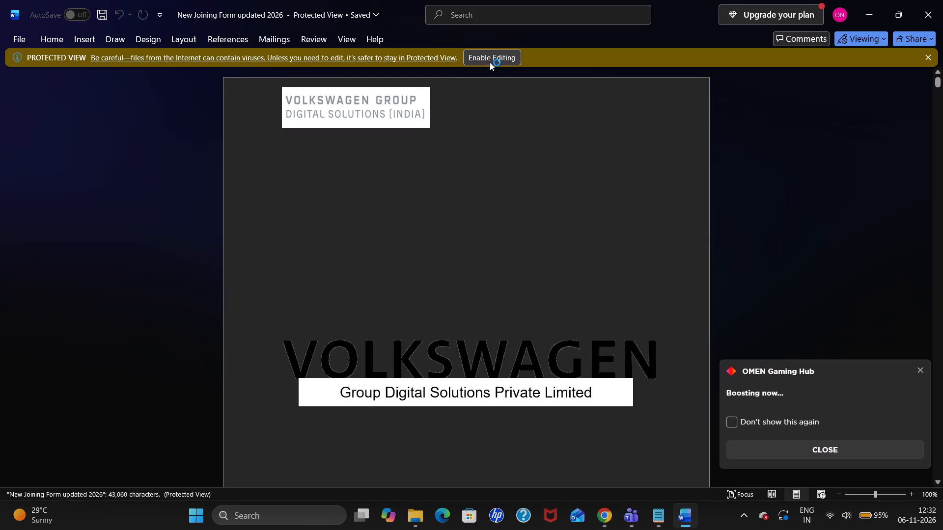
click(490, 62)
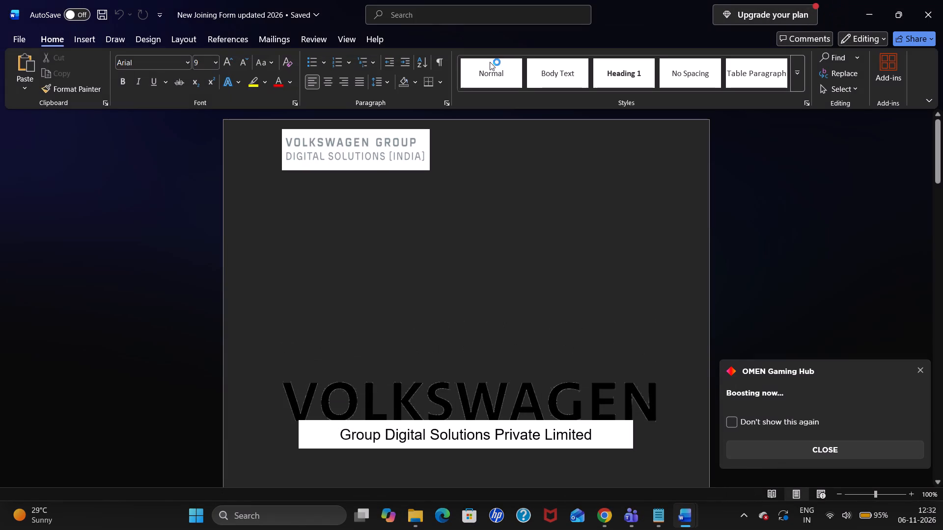
Examine the new joining form's cover page and the employee document checklist on the following page, dismissing the OMEN Gaming Hub notification.
scroll(493, 177, down, 3)
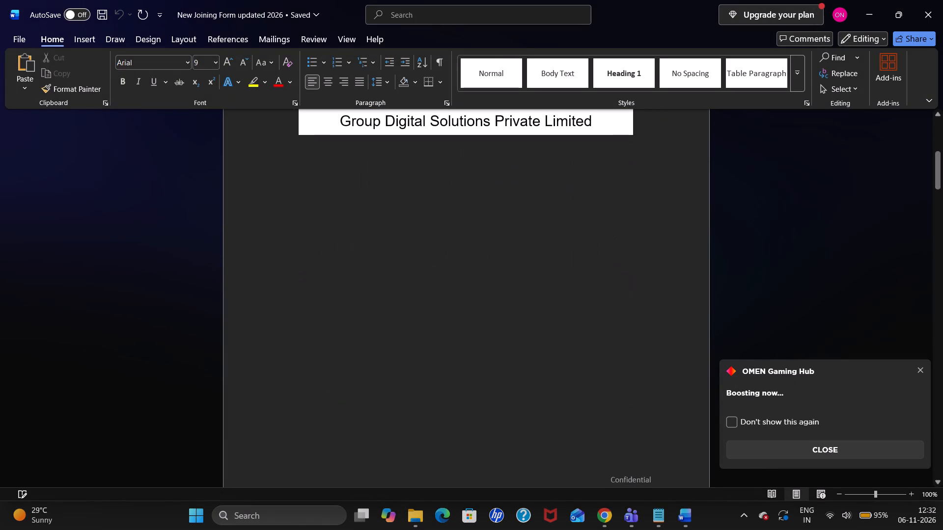
click(924, 372)
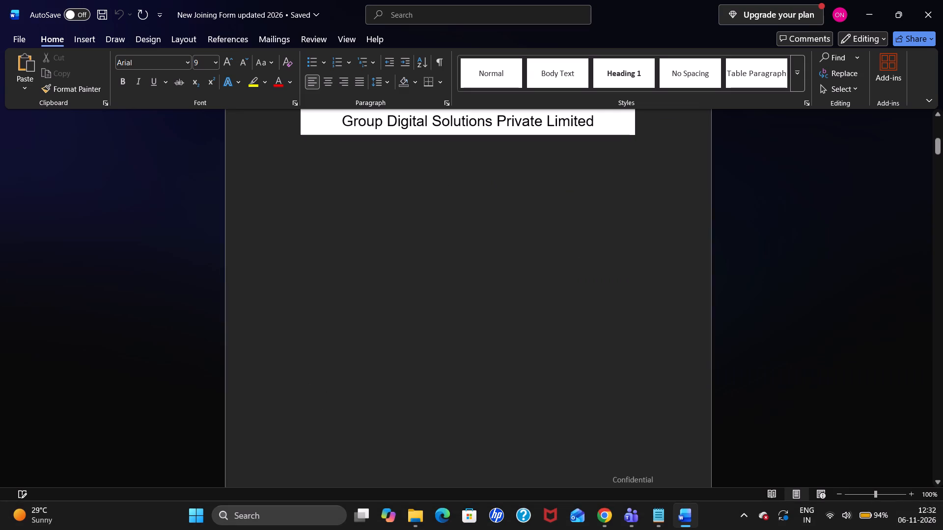
scroll(693, 366, up, 3)
scroll(693, 366, down, 5)
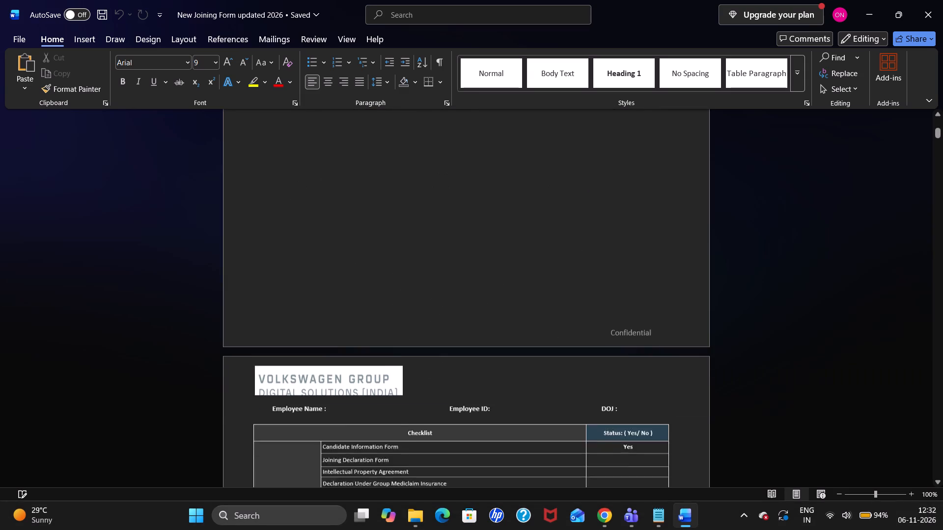
scroll(693, 366, down, 5)
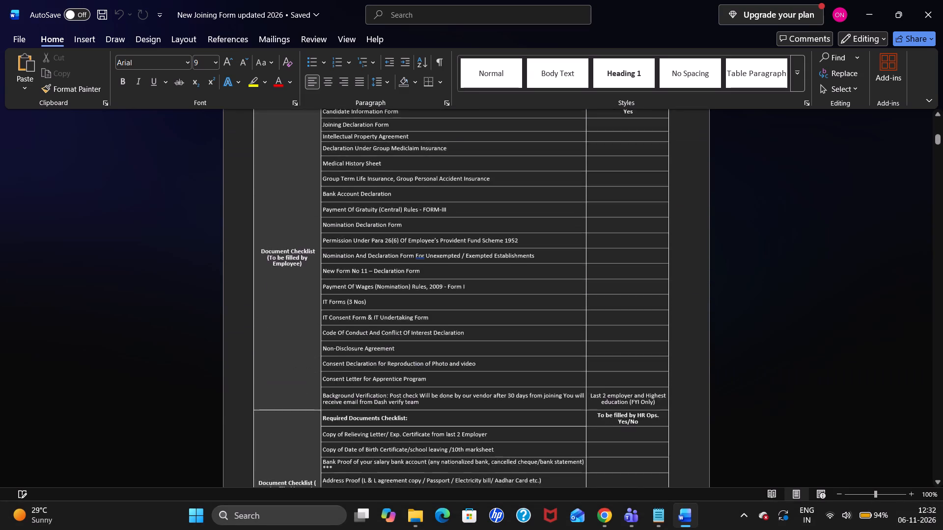
scroll(693, 366, up, 3)
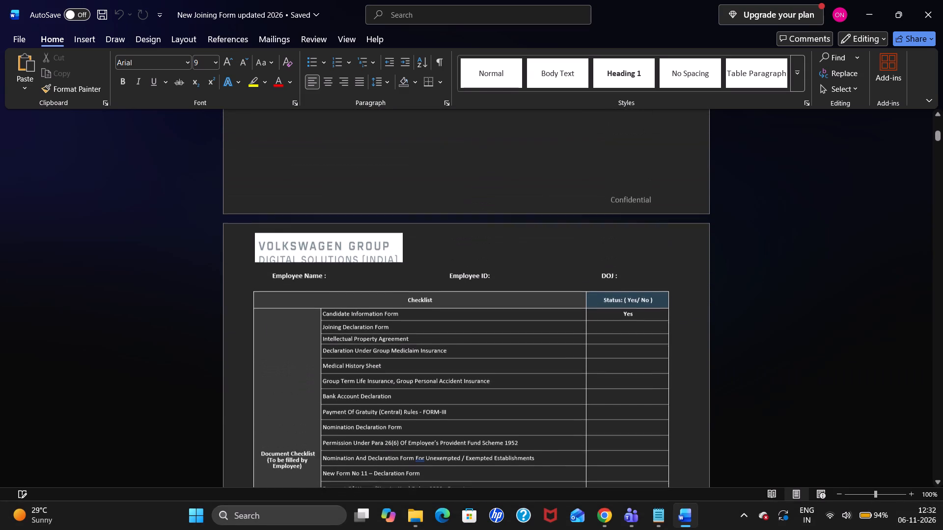
scroll(693, 366, up, 1)
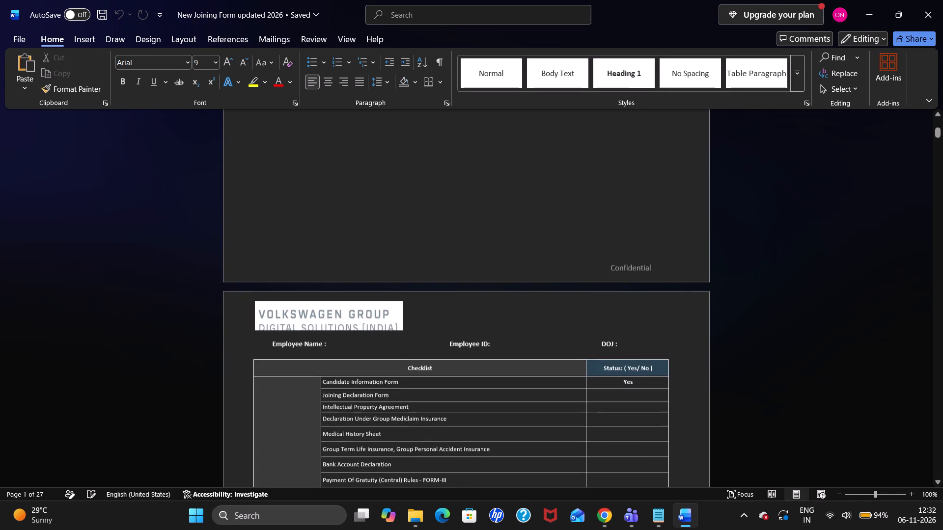
Fill in the employee's full name in the Employee Name field above the checklist on page 2.
scroll(693, 366, up, 4)
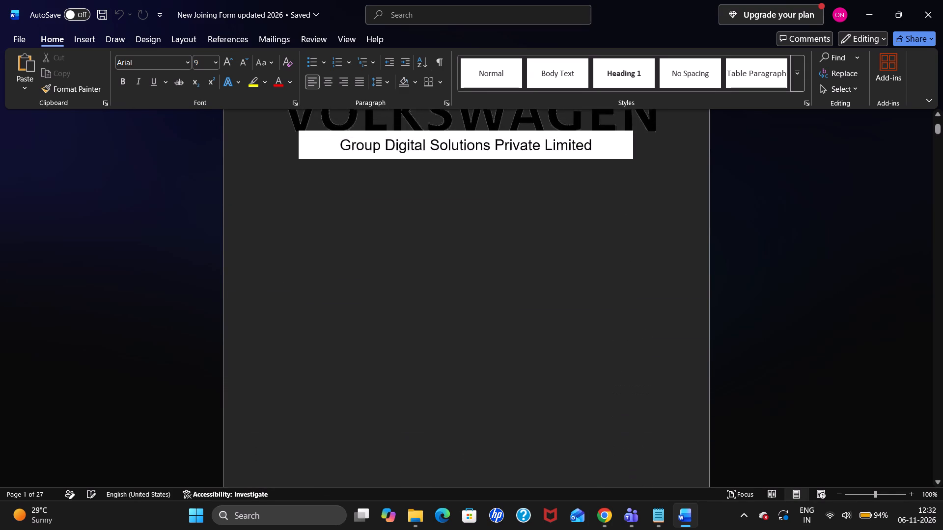
scroll(693, 366, up, 2)
scroll(693, 366, down, 3)
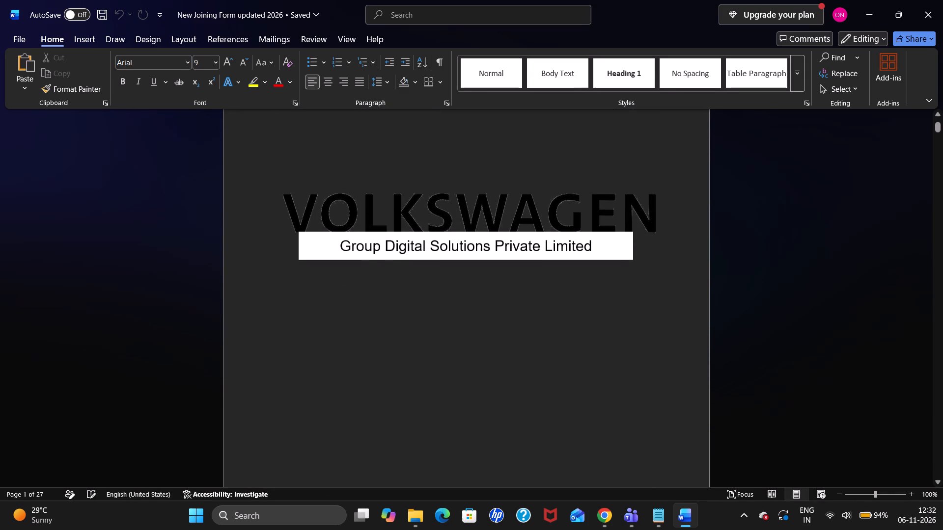
scroll(693, 366, down, 2)
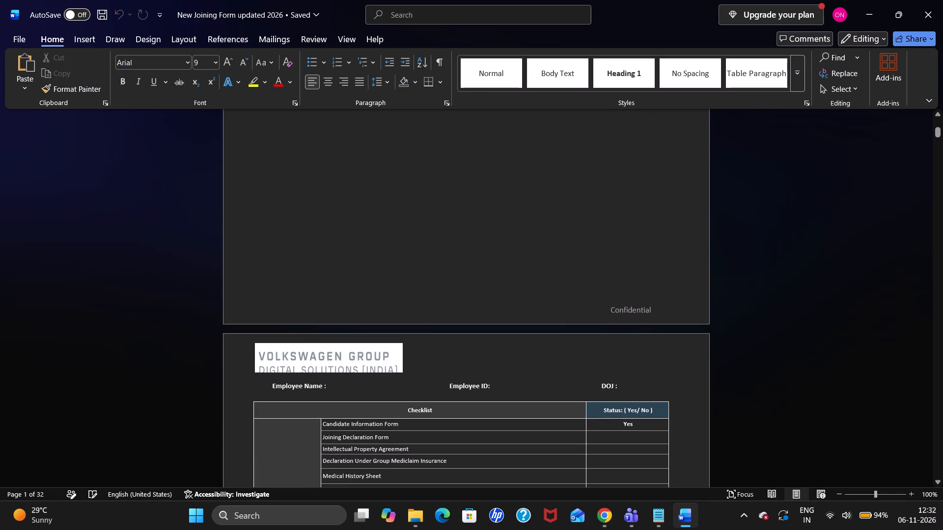
click(331, 386)
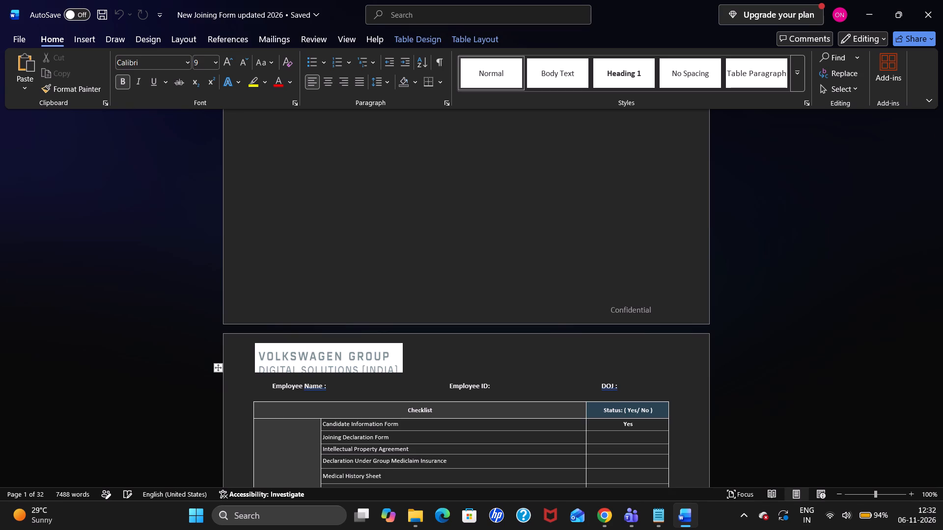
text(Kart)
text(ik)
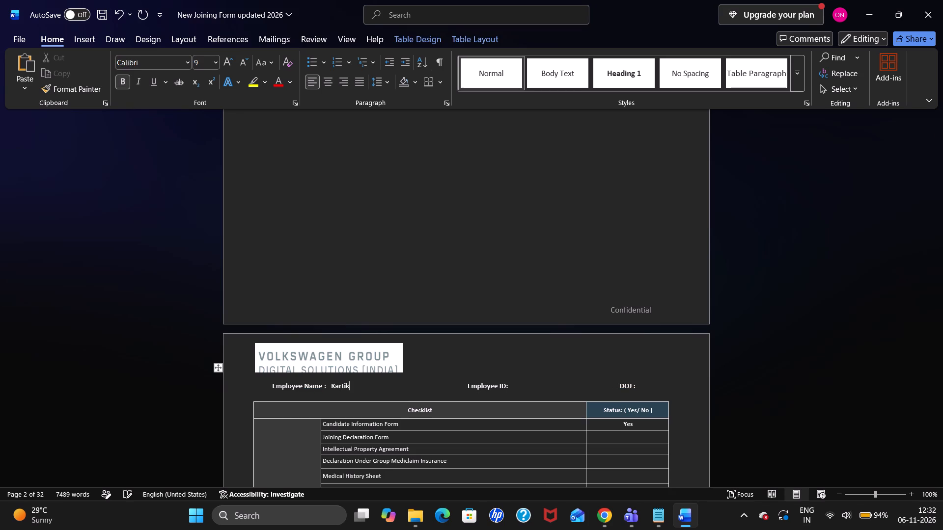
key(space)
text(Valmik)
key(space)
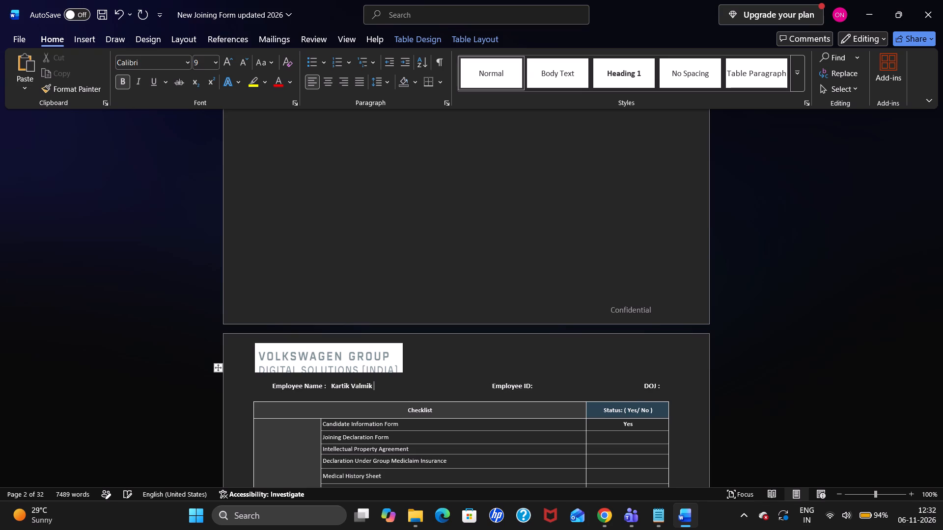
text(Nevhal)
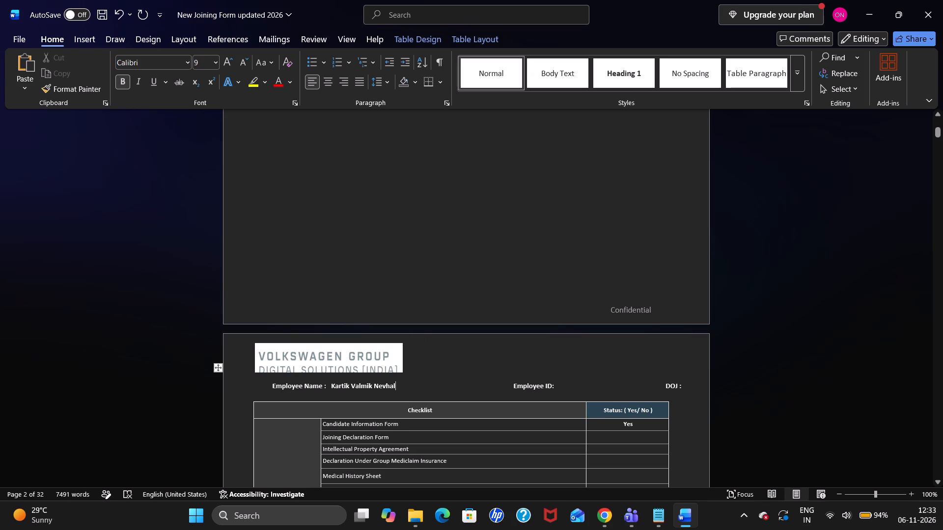
Copy the employee's ID from the employee list in Notepad into the form's Employee ID field in Word.
click(558, 387)
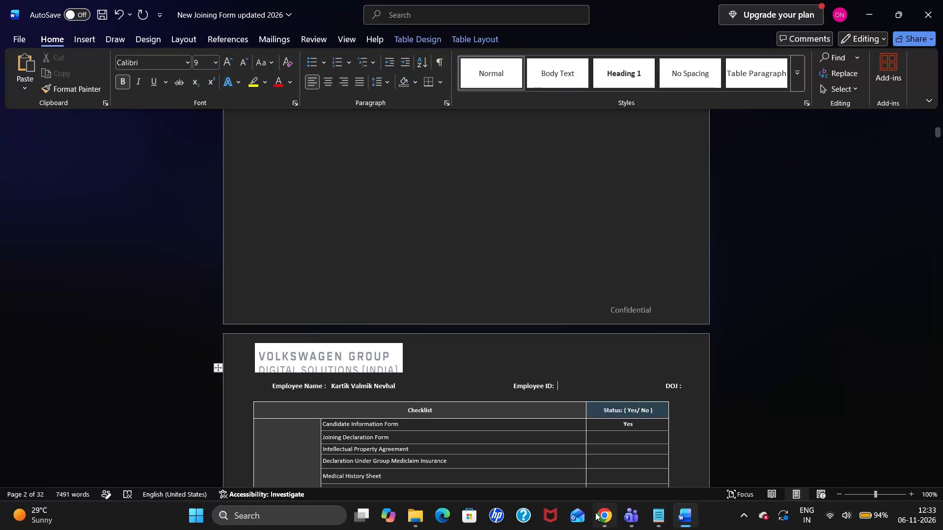
click(666, 514)
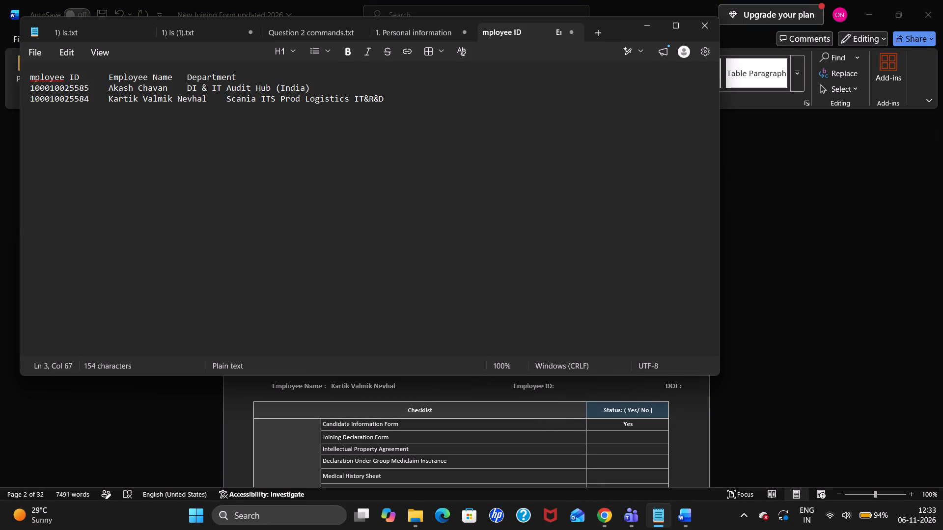
double_click(76, 98)
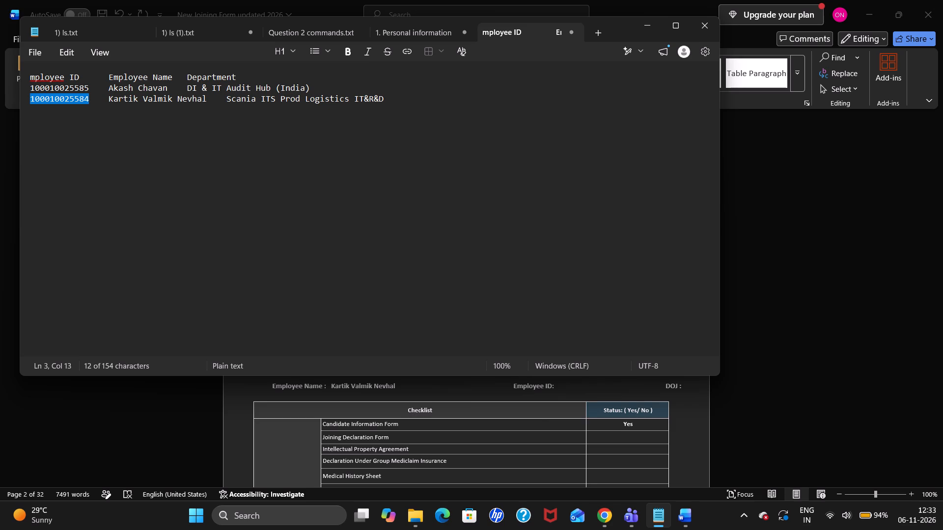
key(ctrl+c)
key(ctrl+c)
key(ctrl+c)
key(ctrl+c)
key(ctrl+c)
key(ctrl+c)
key(ctrl+c)
key(ctrl+c)
key(ctrl+c)
key(ctrl+c)
key(ctrl+c)
key(ctrl+c)
key(ctrl+c)
key(ctrl+c)
key(ctrl+c)
key(ctrl+c)
key(ctrl+c)
key(ctrl+c)
key(ctrl+c)
key(ctrl+c)
click(648, 28)
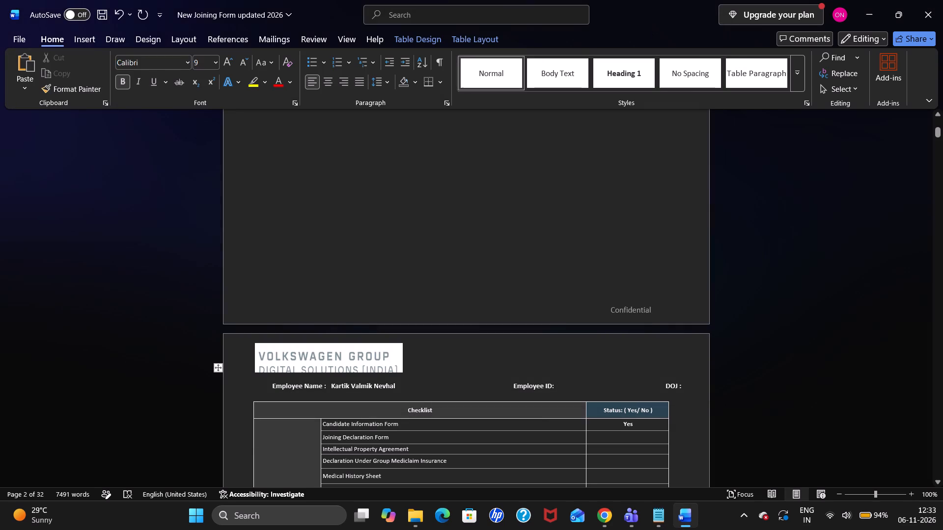
key(ctrl+v)
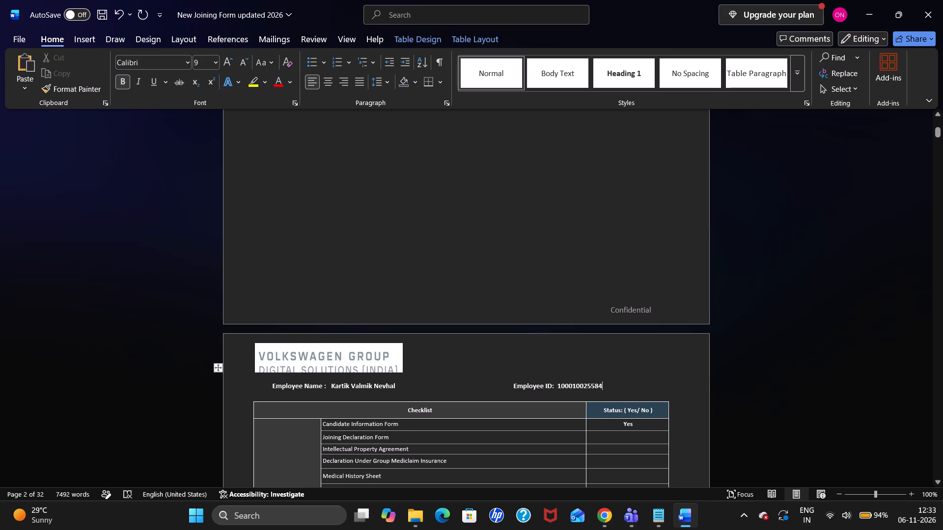
Delete the extra spaces before the Employee ID label to bring the DOJ label back onto the header line.
scroll(632, 396, down, 2)
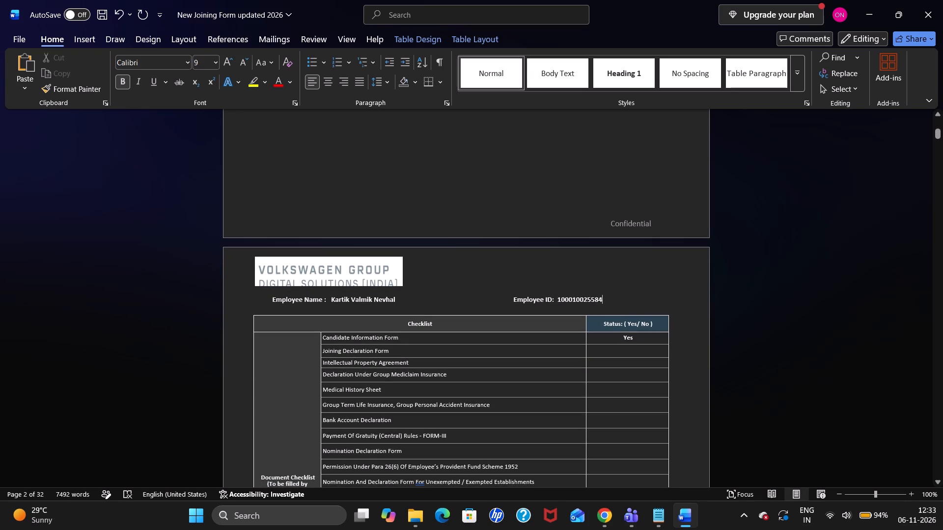
click(513, 299)
key(BackSpace)
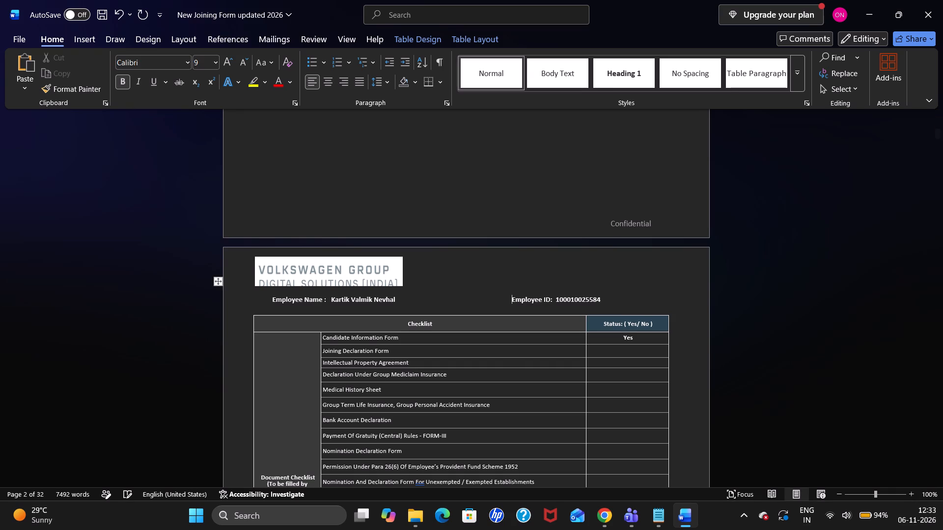
key(BackSpace)
key(BackSpace)
key(BackSpace)
key(BackSpace)
key(BackSpace)
key(BackSpace)
key(BackSpace)
key(BackSpace)
key(BackSpace)
key(BackSpace)
key(BackSpace)
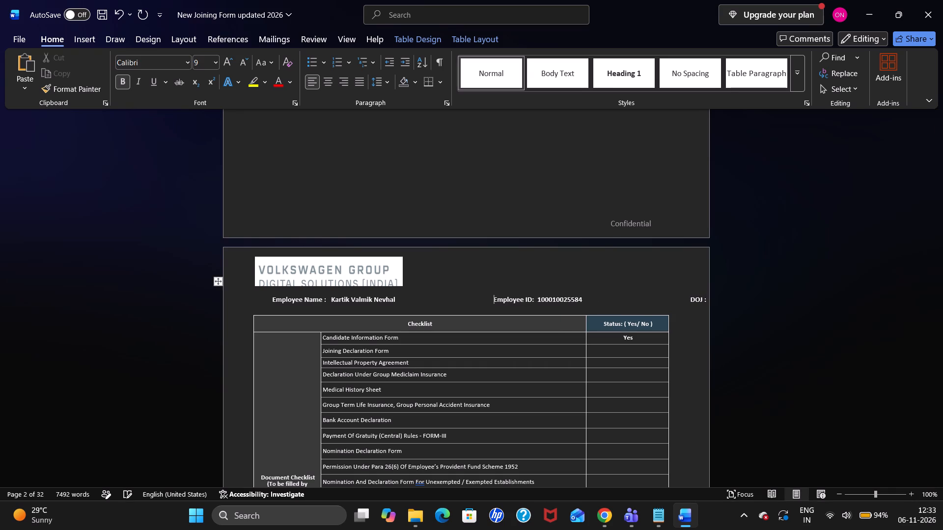
key(BackSpace)
key(BackSpace)
key(BackSpace)
key(BackSpace)
key(BackSpace)
key(BackSpace)
key(BackSpace)
key(BackSpace)
key(BackSpace)
key(BackSpace)
key(BackSpace)
key(BackSpace)
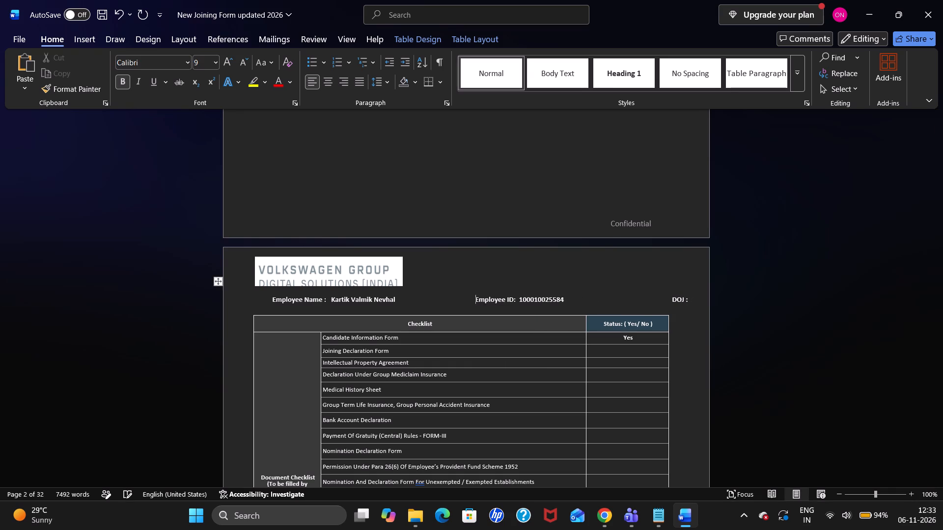
key(BackSpace)
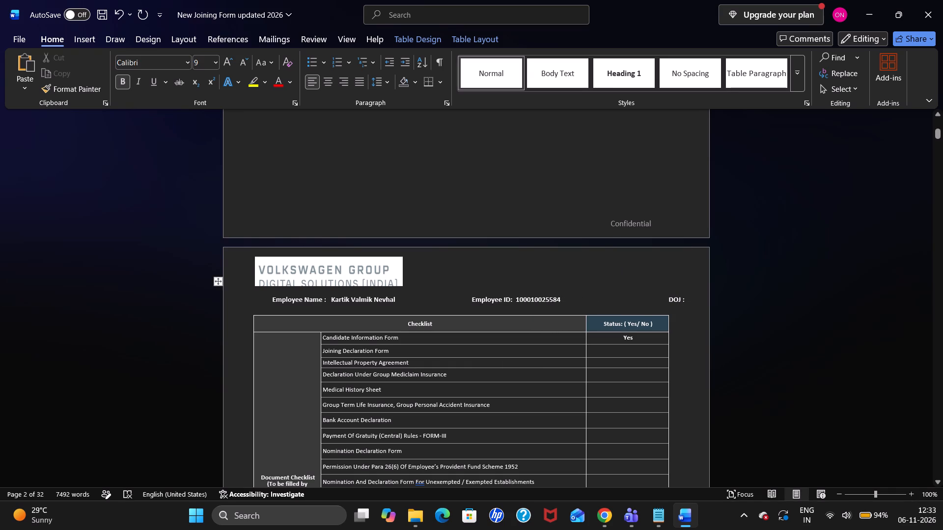
Shorten the gap between the employee ID number and the DOJ label by deleting the surplus spaces.
click(668, 299)
key(BackSpace)
key(BackSpace)
key(BackSpace)
key(BackSpace)
key(BackSpace)
key(BackSpace)
key(BackSpace)
key(BackSpace)
key(BackSpace)
key(BackSpace)
key(BackSpace)
key(BackSpace)
key(BackSpace)
key(BackSpace)
key(BackSpace)
key(BackSpace)
key(BackSpace)
key(BackSpace)
key(BackSpace)
key(BackSpace)
key(BackSpace)
key(BackSpace)
key(BackSpace)
key(BackSpace)
key(BackSpace)
key(BackSpace)
key(BackSpace)
key(BackSpace)
key(BackSpace)
key(BackSpace)
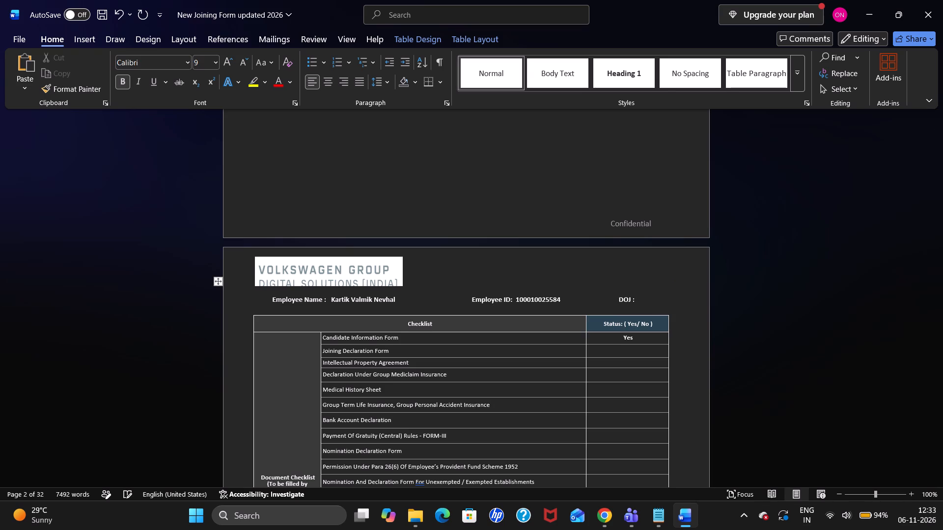
key(BackSpace)
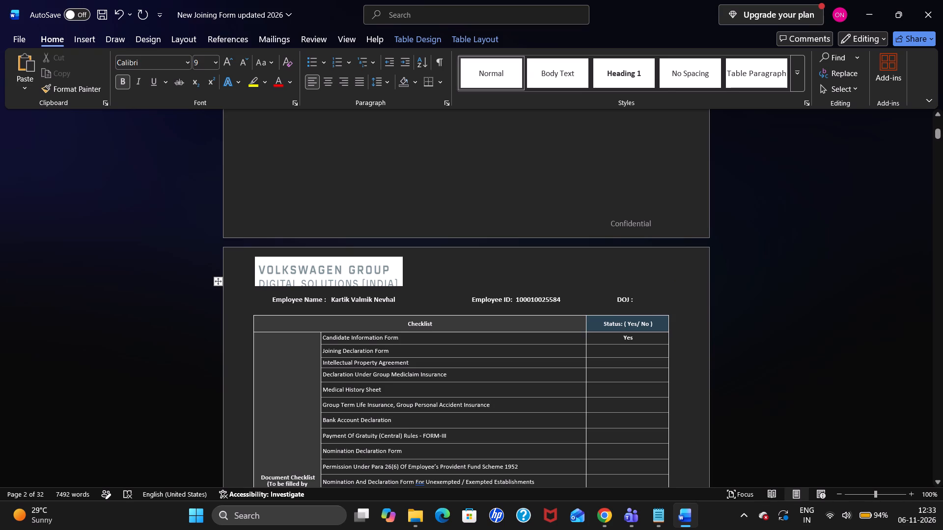
Delete more spaces before the Employee ID label to align it near its original place in the header line.
click(471, 299)
key(BackSpace)
key(BackSpace)
key(BackSpace)
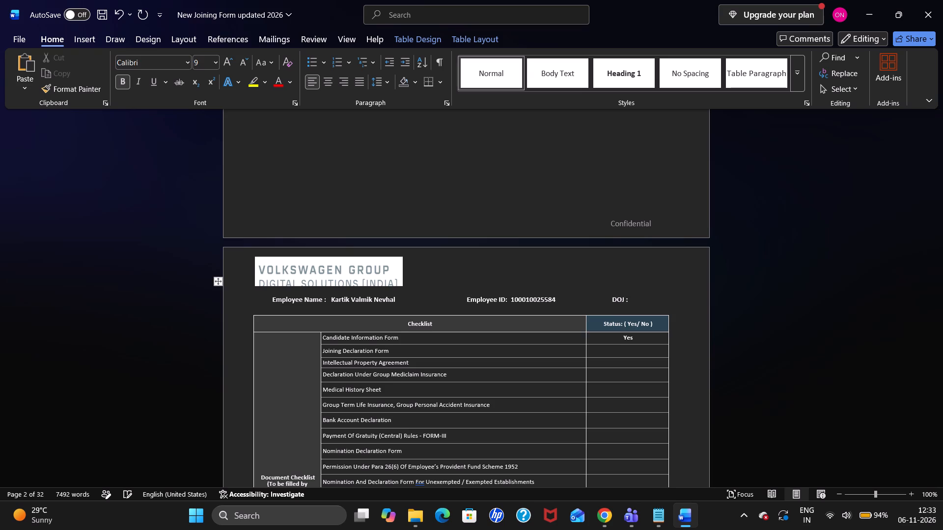
key(BackSpace)
key(BackSpace)
key(BackSpace)
key(BackSpace)
key(BackSpace)
key(BackSpace)
key(BackSpace)
key(BackSpace)
key(BackSpace)
key(BackSpace)
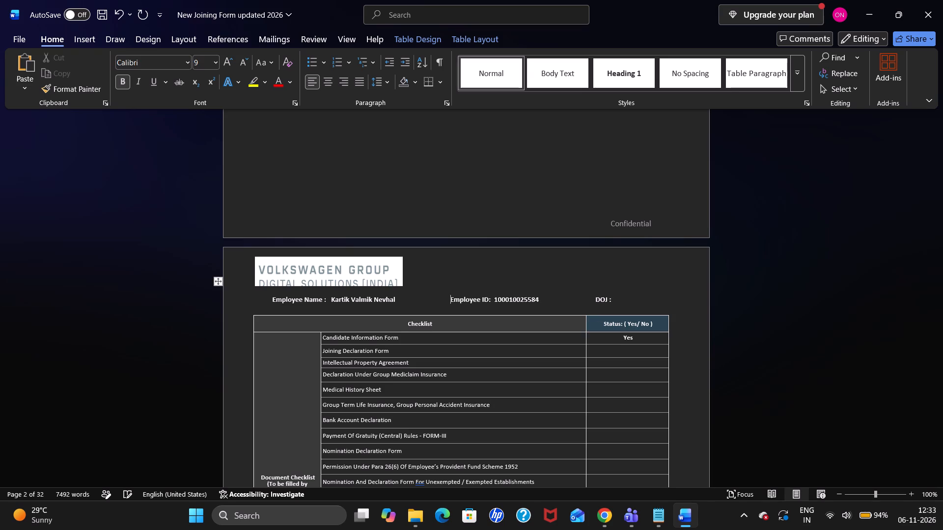
Enter 06/11/2026 as the DOJ in the header line above the checklist and save the document.
click(616, 298)
scroll(616, 298, up, 5)
scroll(616, 298, down, 1)
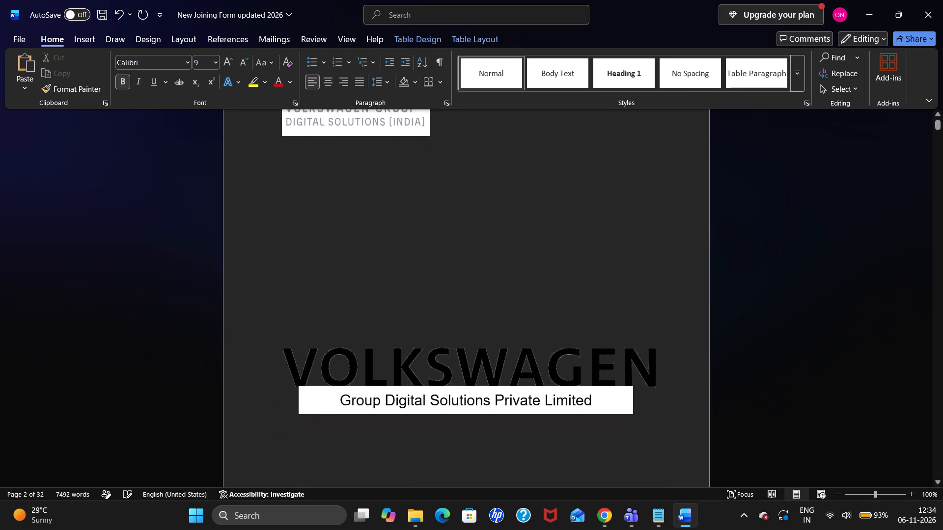
scroll(616, 298, down, 3)
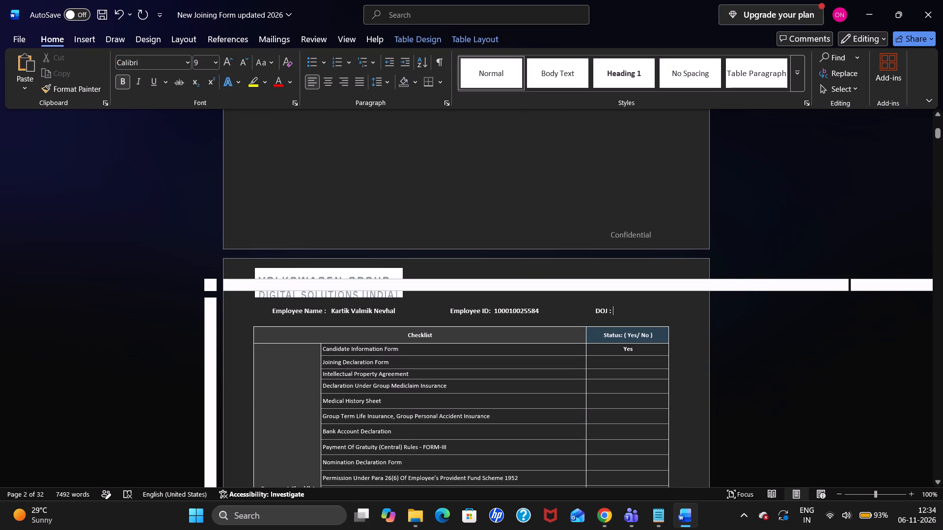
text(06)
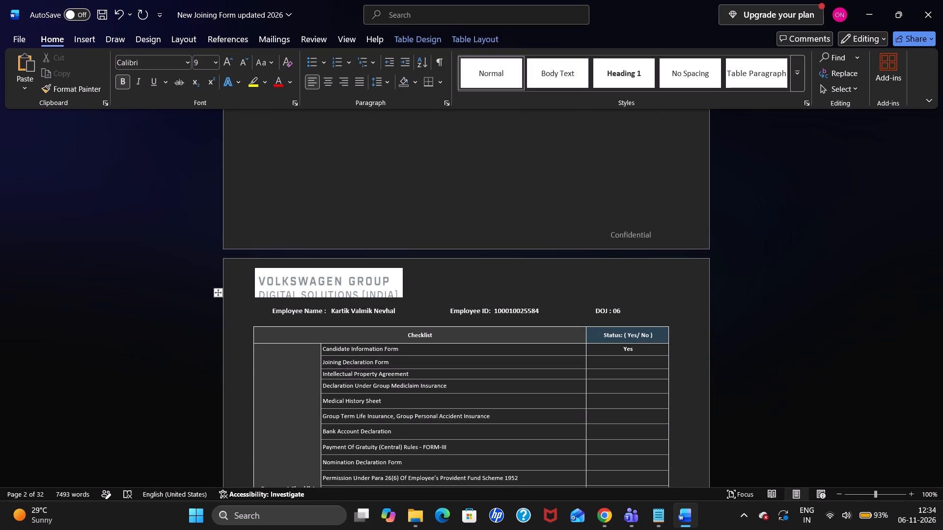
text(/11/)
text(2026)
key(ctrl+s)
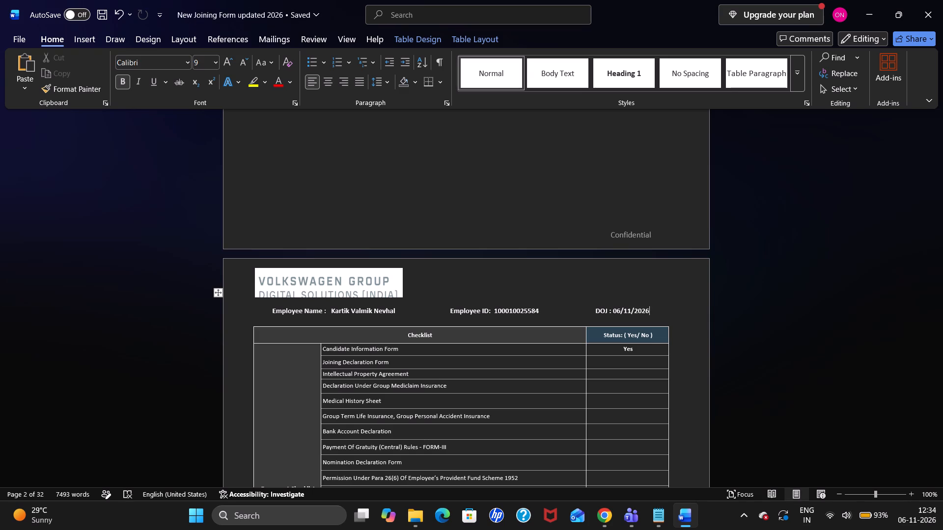
Insert a space between the DOJ colon and the date in the header line above the checklist.
scroll(613, 326, down, 2)
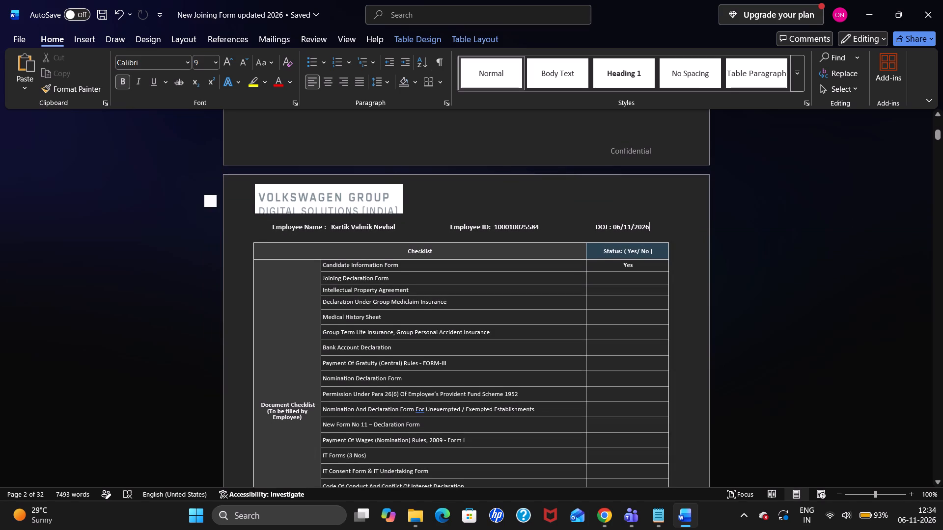
scroll(613, 326, down, 1)
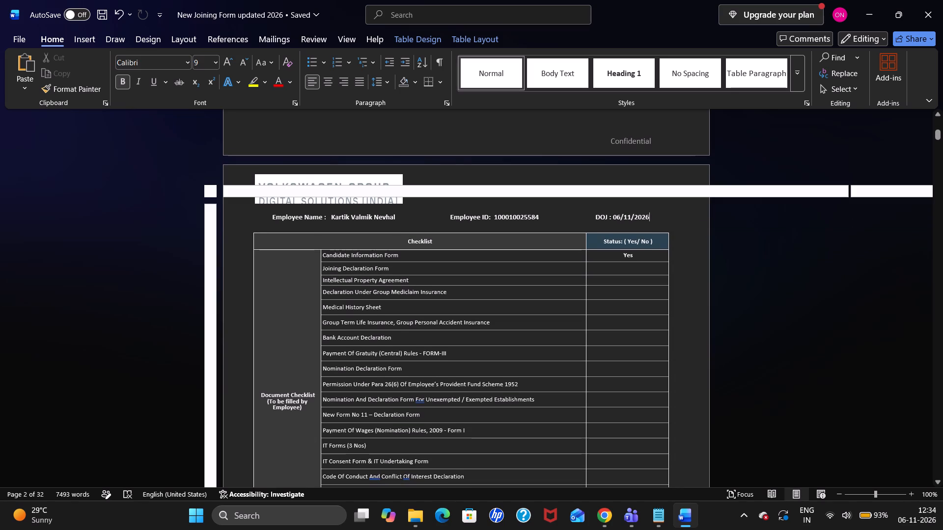
click(629, 265)
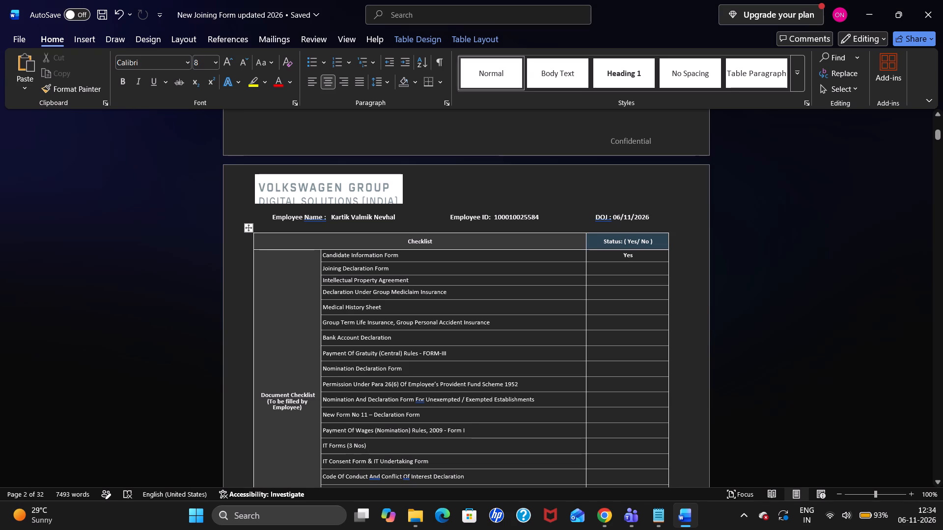
click(614, 213)
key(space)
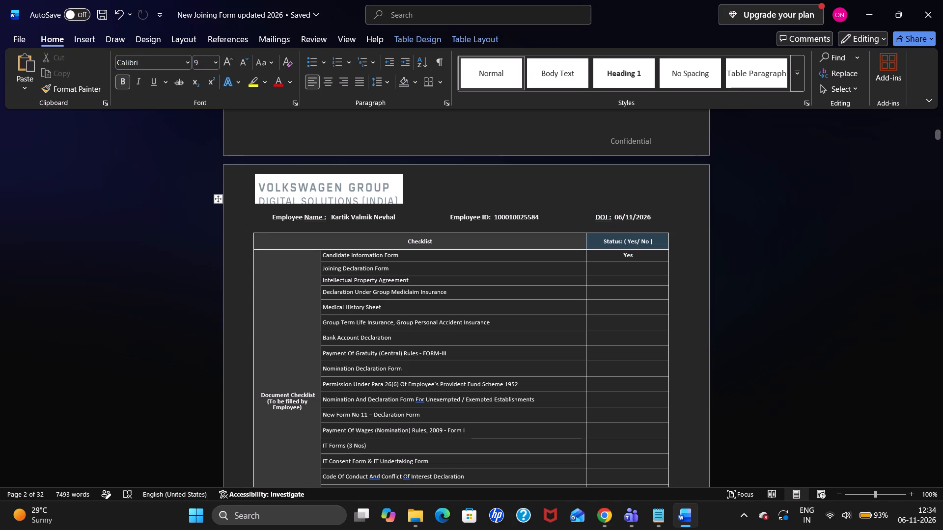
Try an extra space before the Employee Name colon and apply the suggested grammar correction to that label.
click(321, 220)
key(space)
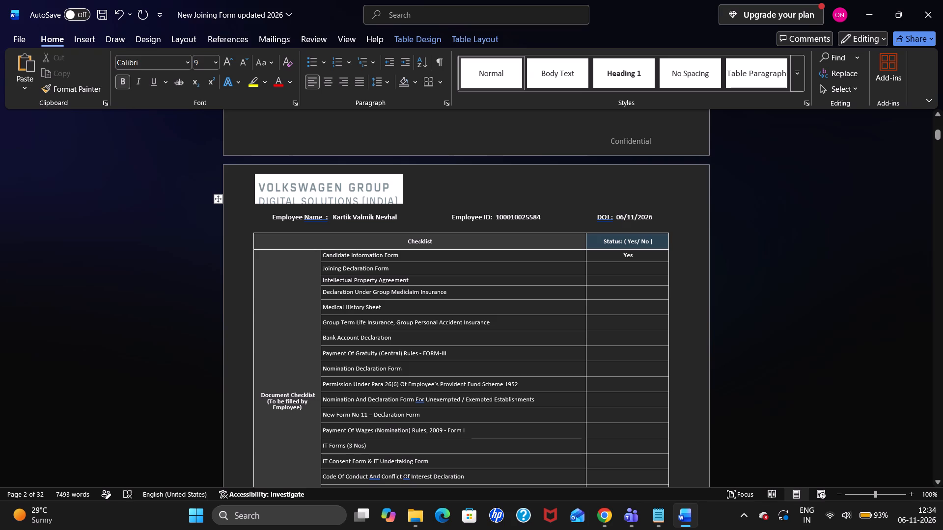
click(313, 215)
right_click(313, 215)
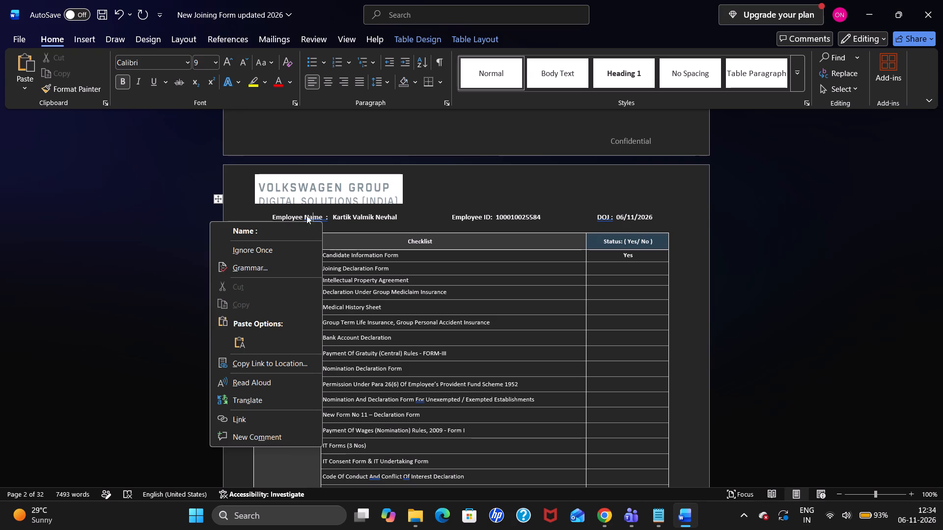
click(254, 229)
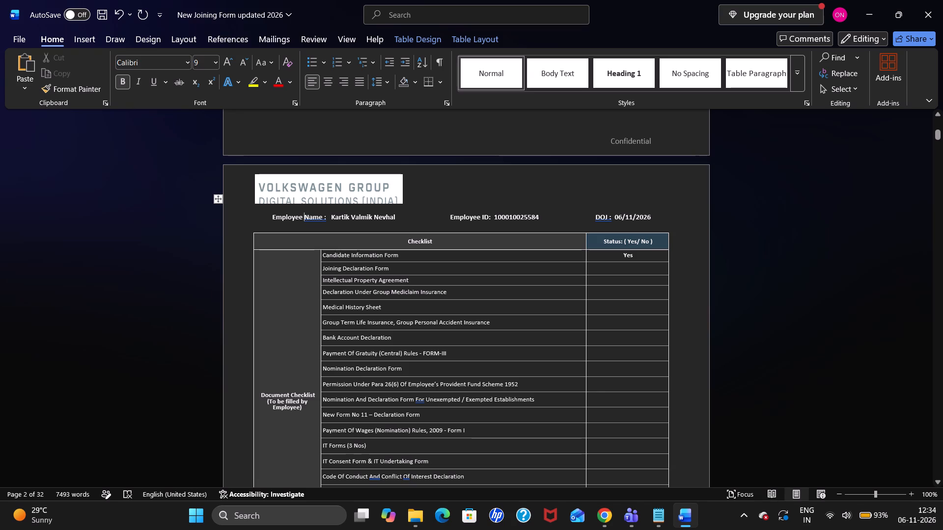
Examine the employee and HR document checklists and the start of the Candidate Information Form.
scroll(482, 294, down, 1)
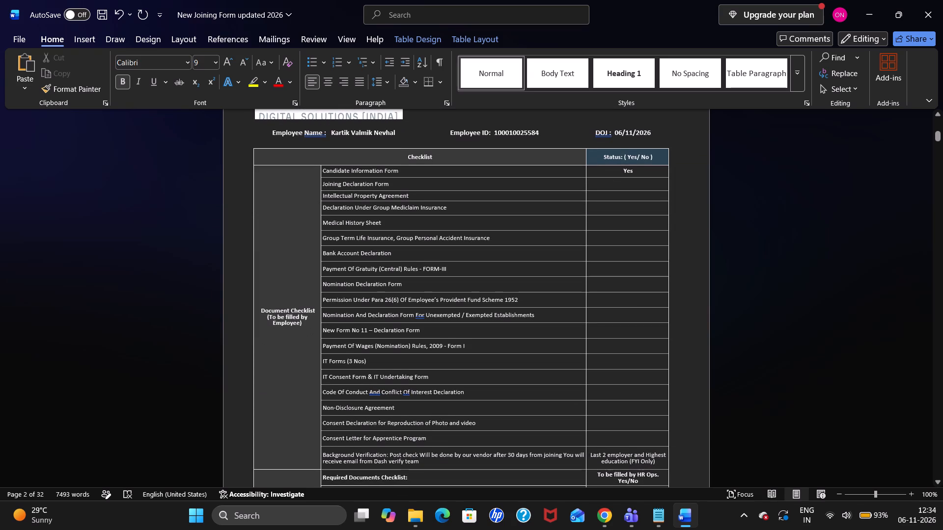
scroll(482, 294, down, 3)
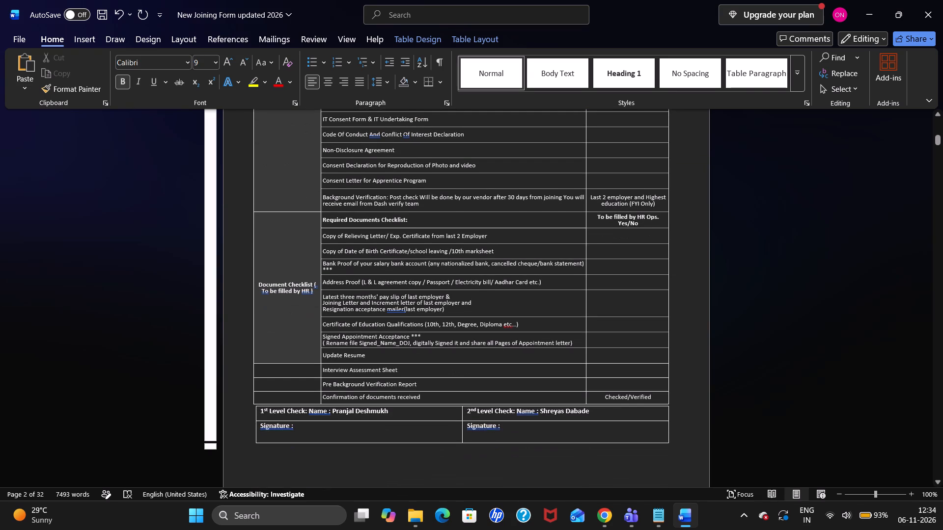
scroll(482, 294, down, 4)
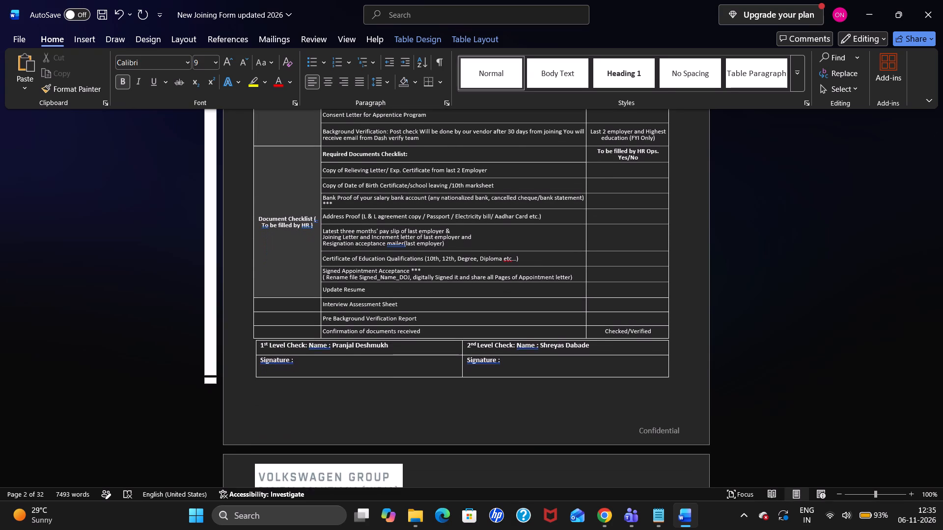
scroll(482, 294, down, 2)
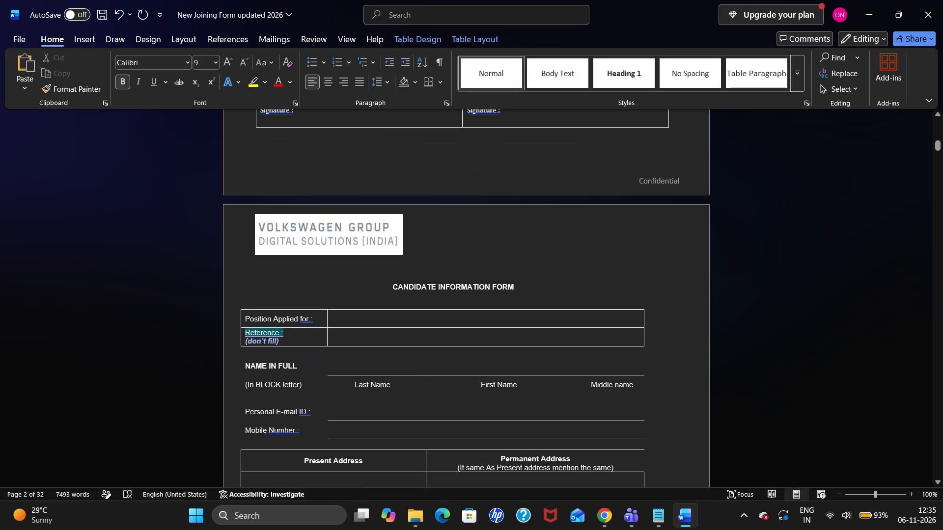
scroll(482, 294, up, 1)
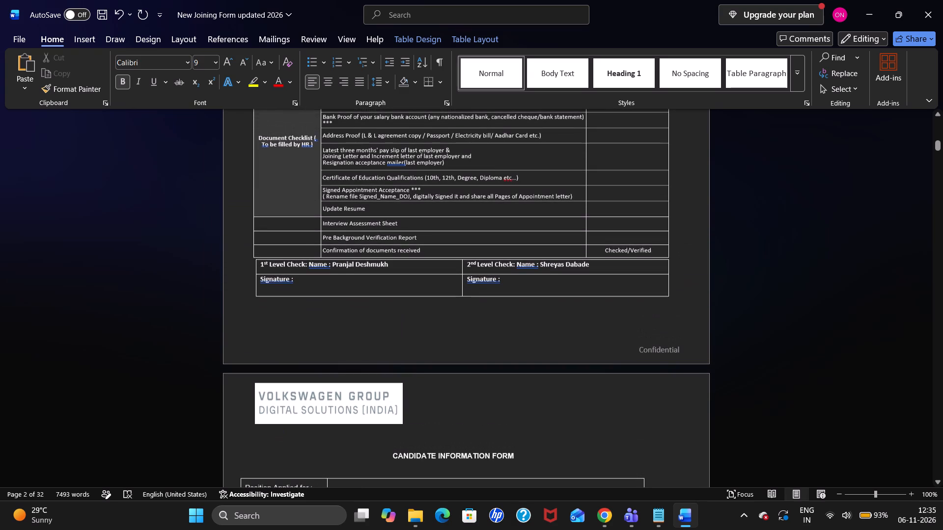
scroll(482, 294, up, 2)
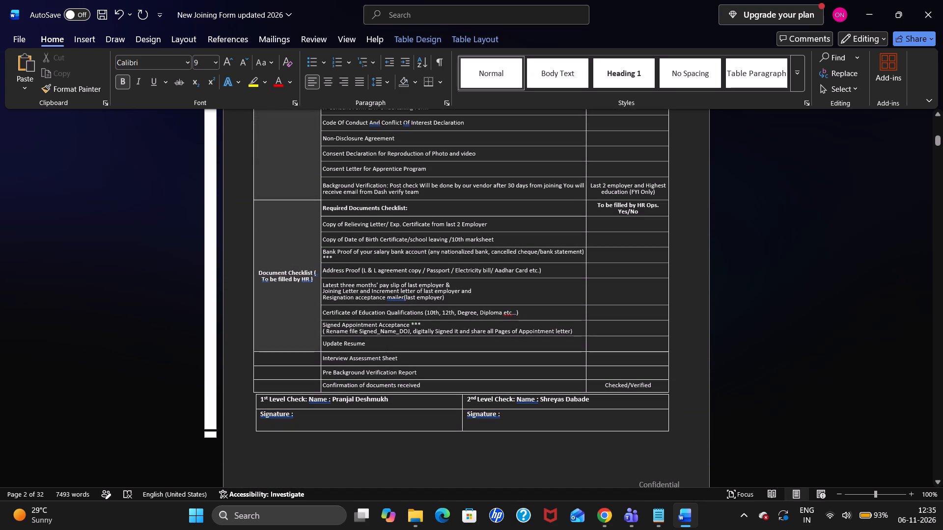
scroll(482, 294, up, 1)
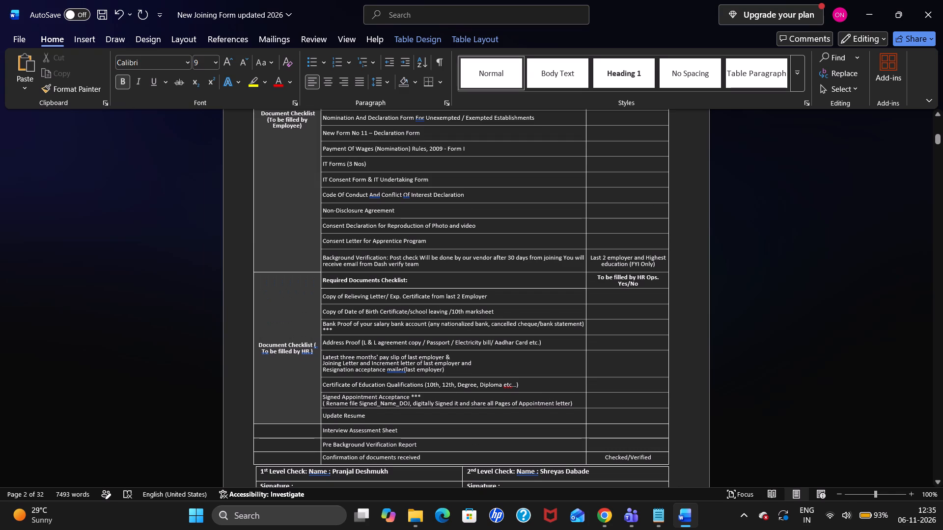
scroll(516, 279, down, 1)
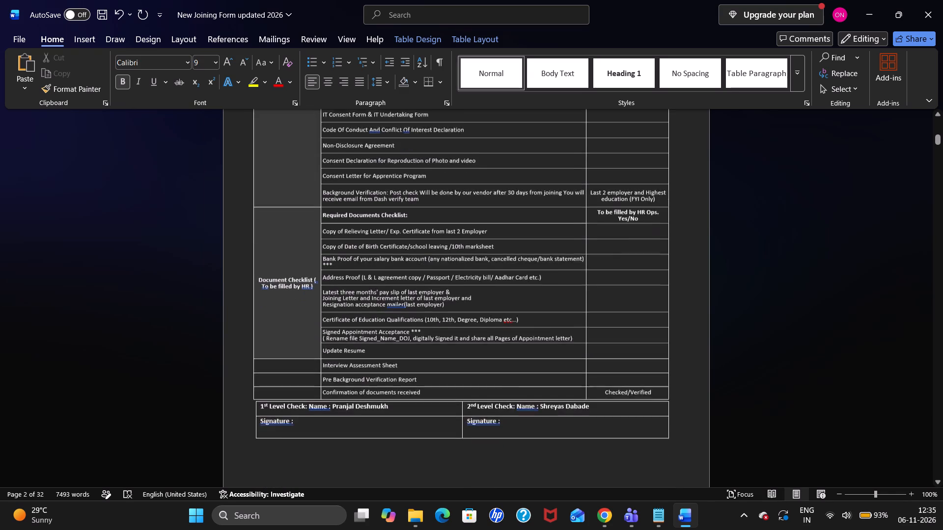
scroll(516, 279, down, 1)
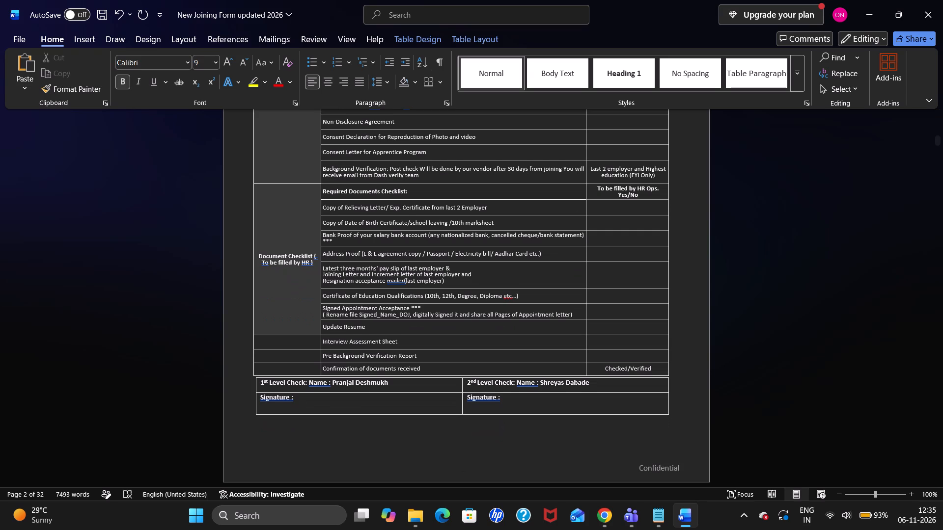
scroll(516, 279, down, 1)
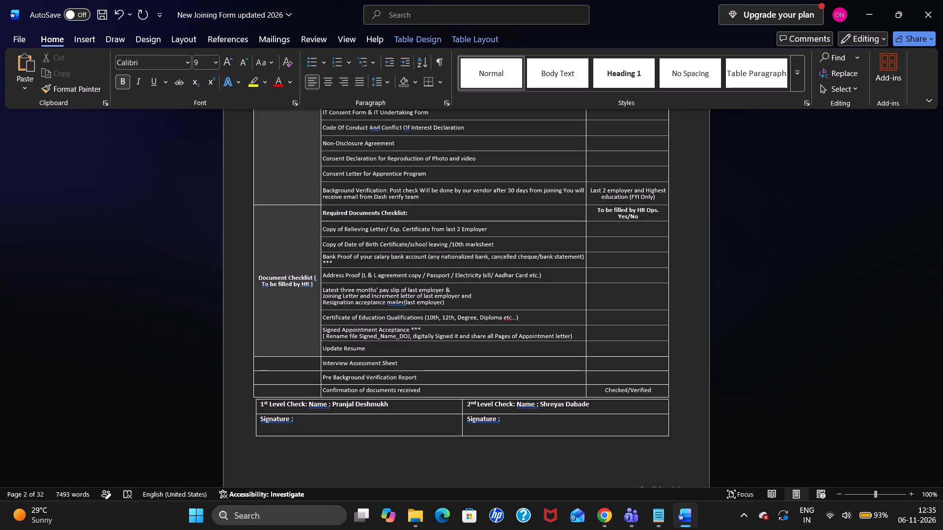
scroll(516, 279, up, 1)
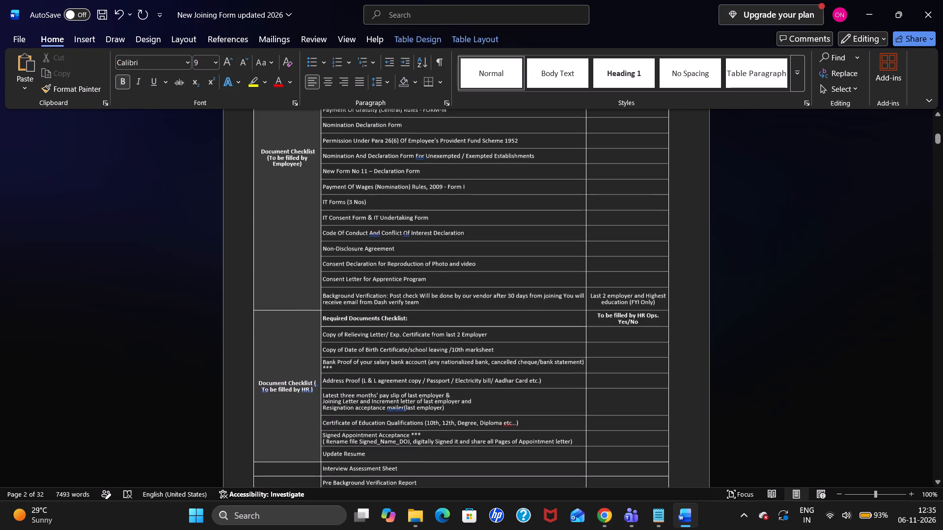
scroll(516, 279, up, 2)
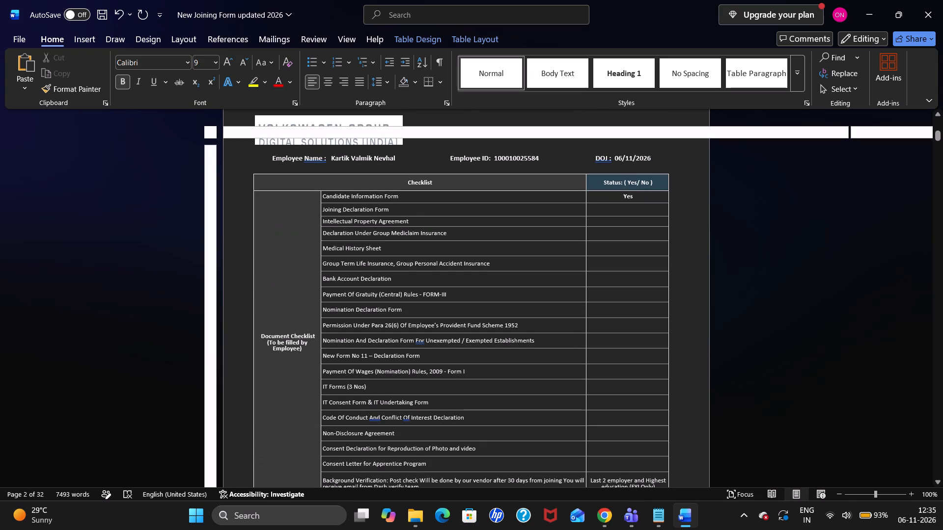
Enter Yes as the status of the Joining Declaration Form in the employee document checklist.
click(633, 209)
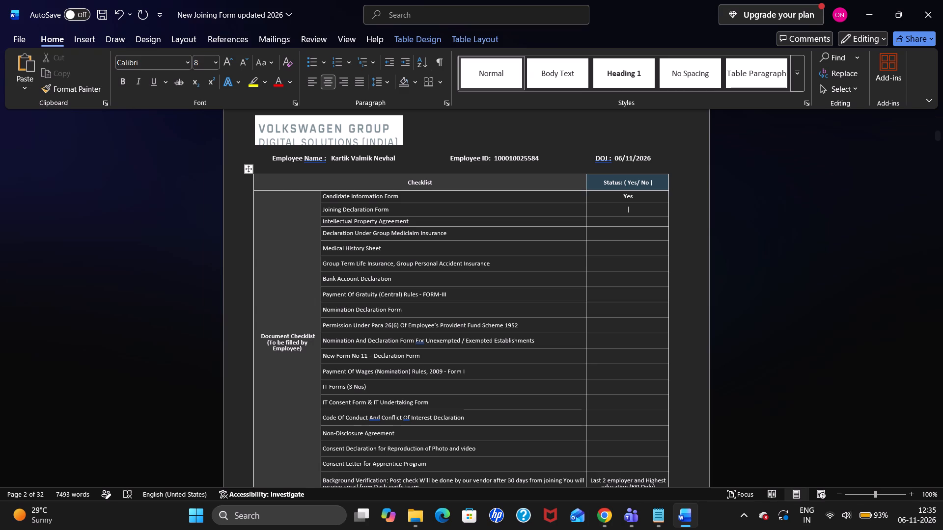
scroll(633, 209, down, 1)
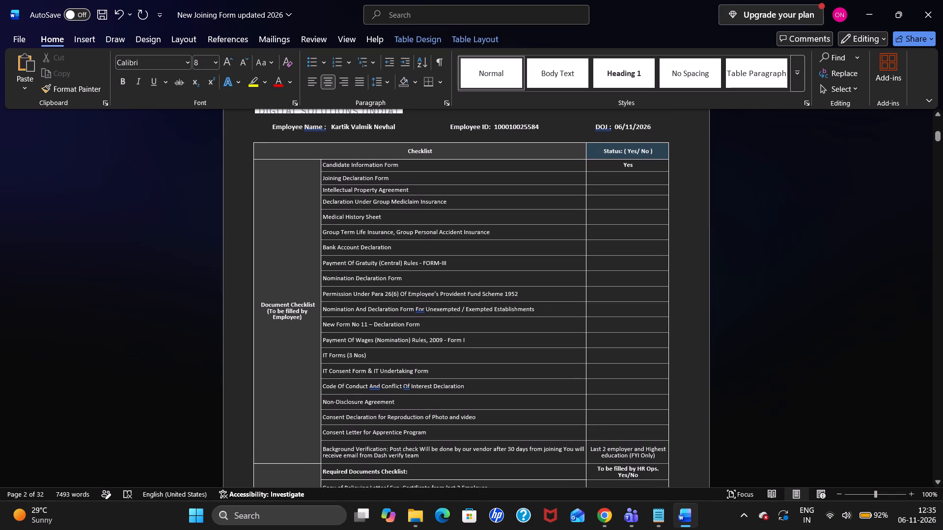
scroll(633, 209, down, 3)
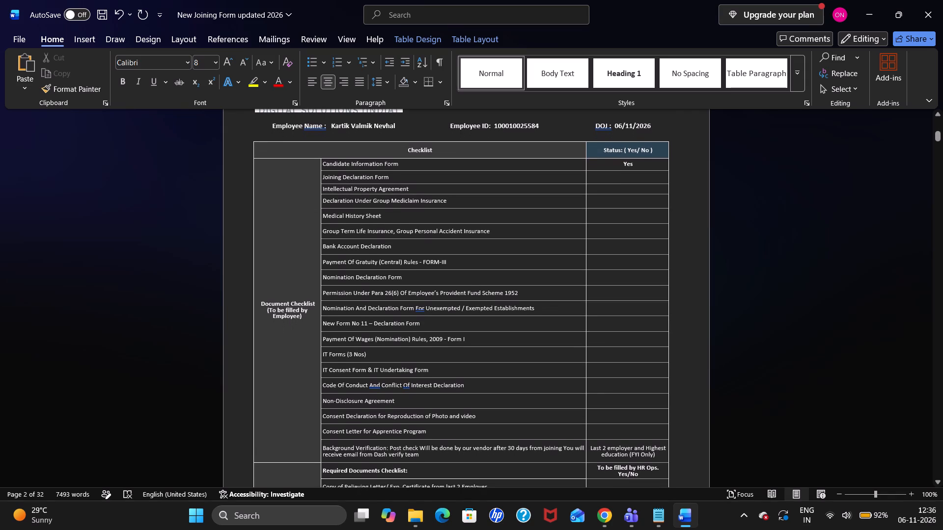
scroll(633, 209, down, 1)
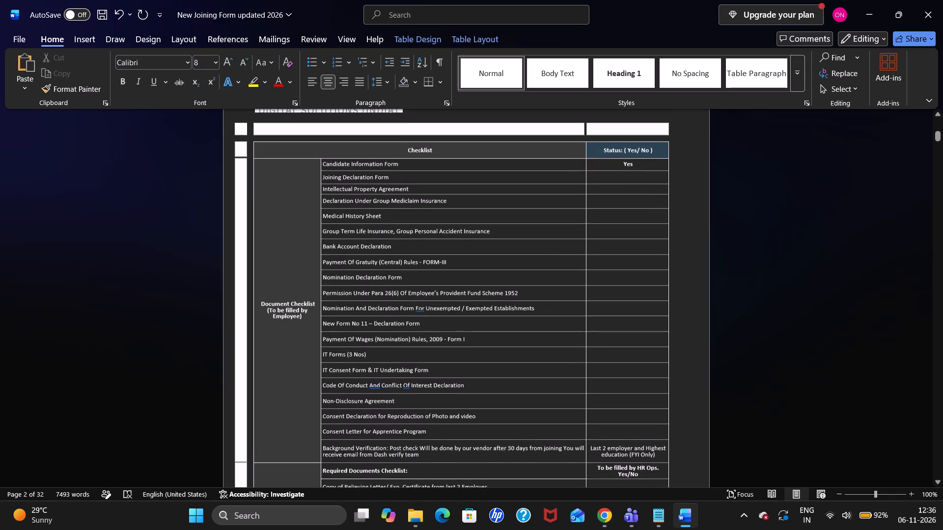
scroll(633, 209, down, 1)
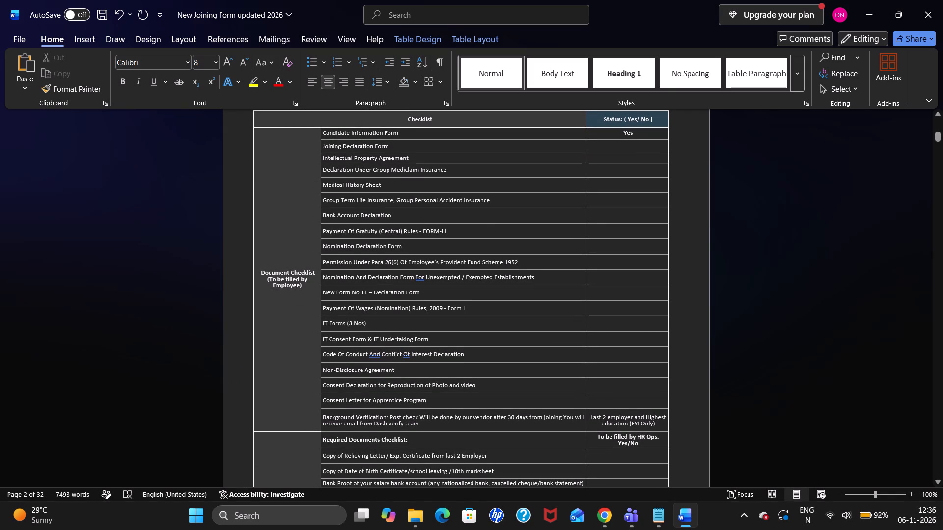
scroll(633, 209, up, 1)
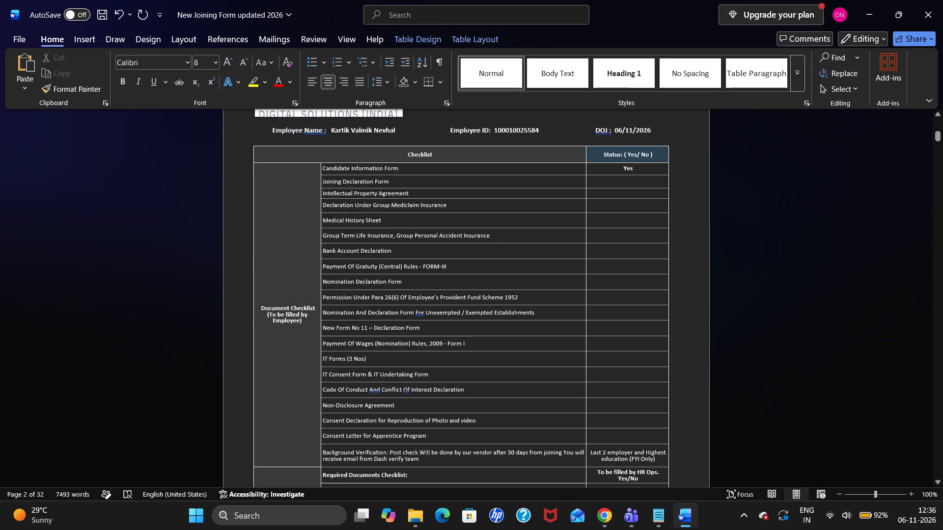
scroll(633, 209, up, 2)
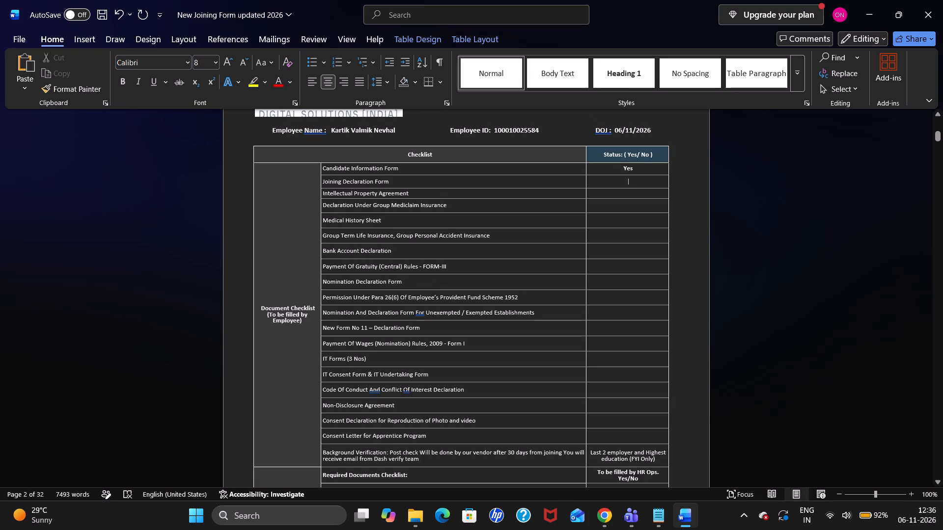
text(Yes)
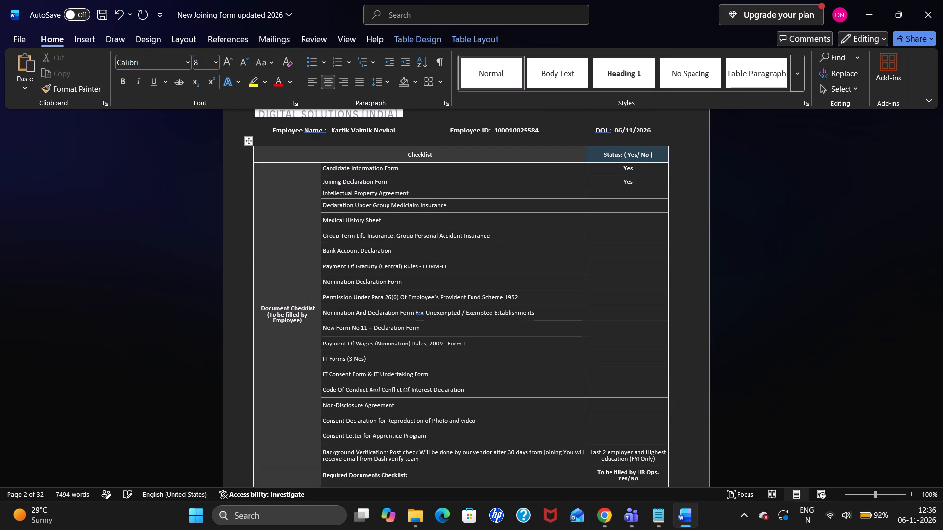
Copy the Joining Declaration Form's Yes into the status cells from Intellectual Property Agreement through Bank Account Declaration.
double_click(630, 181)
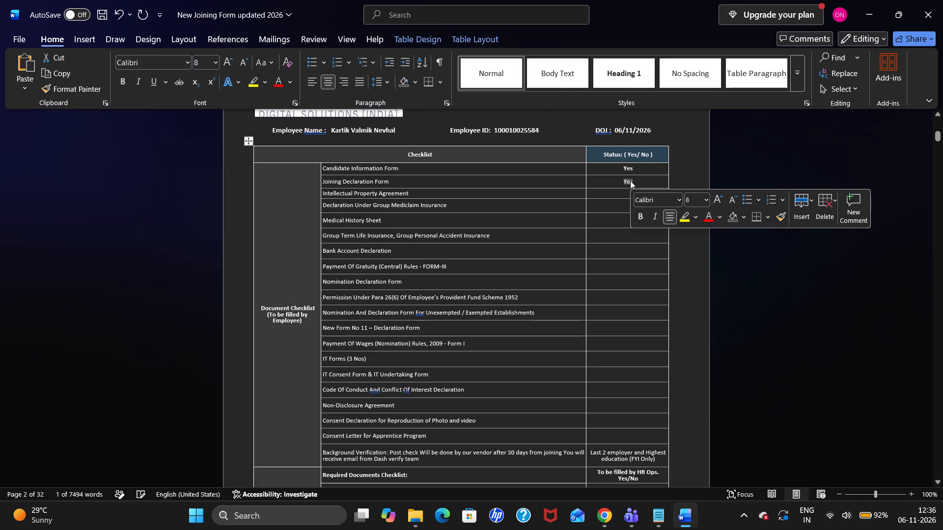
key(ctrl+c)
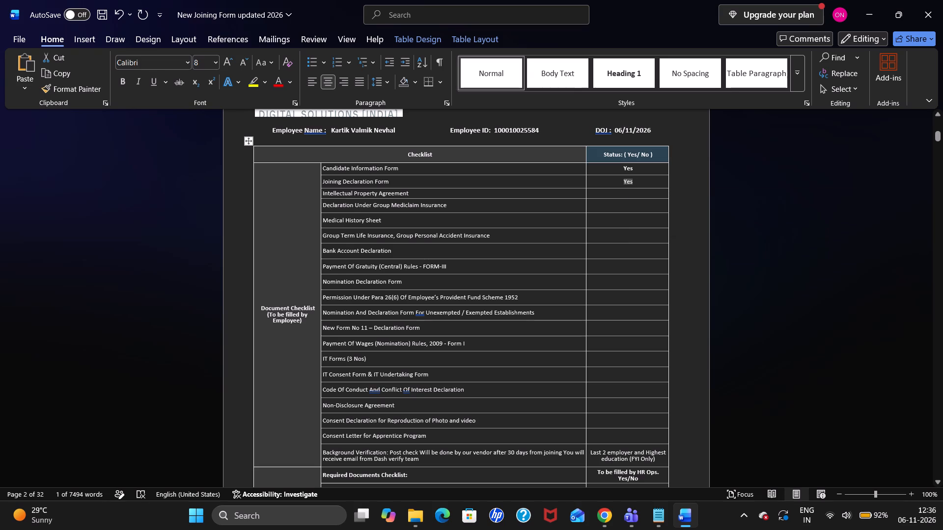
click(627, 199)
click(627, 196)
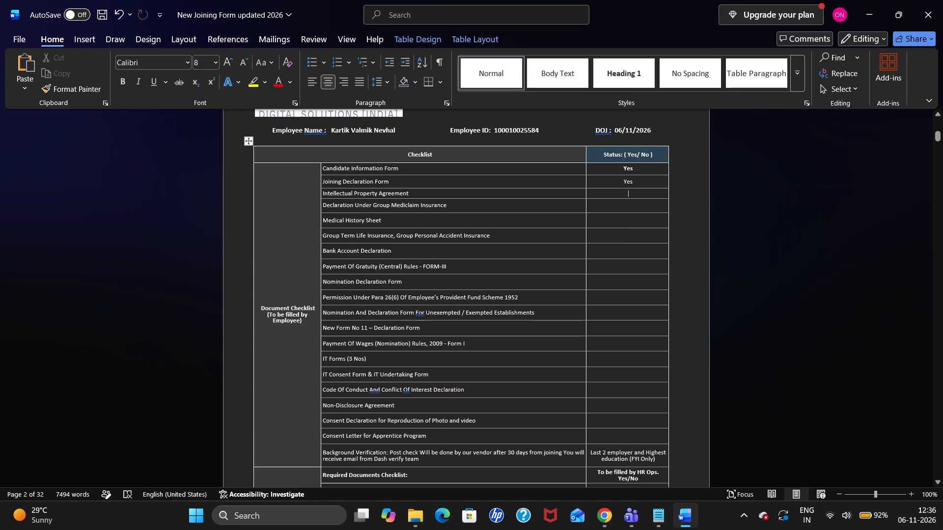
key(ctrl+v)
click(623, 206)
key(ctrl+v)
click(623, 220)
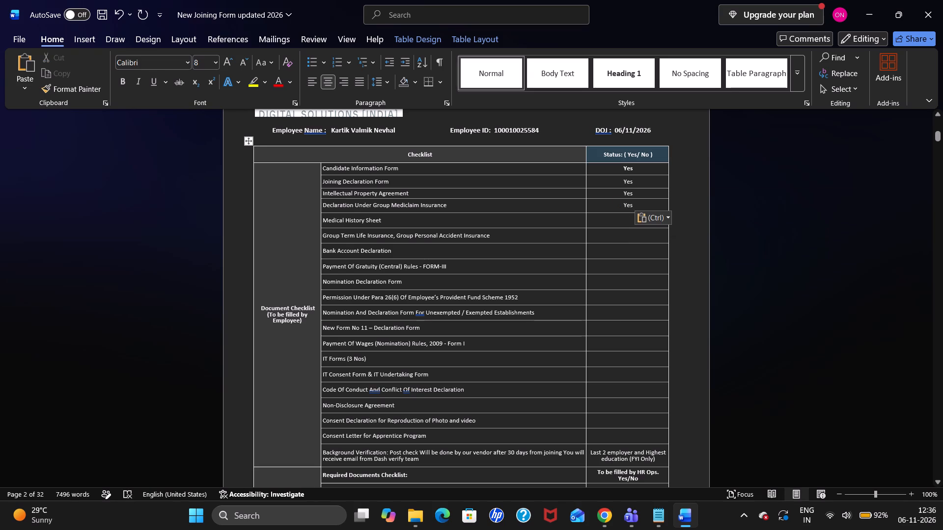
key(ctrl+v)
click(624, 230)
key(ctrl+v)
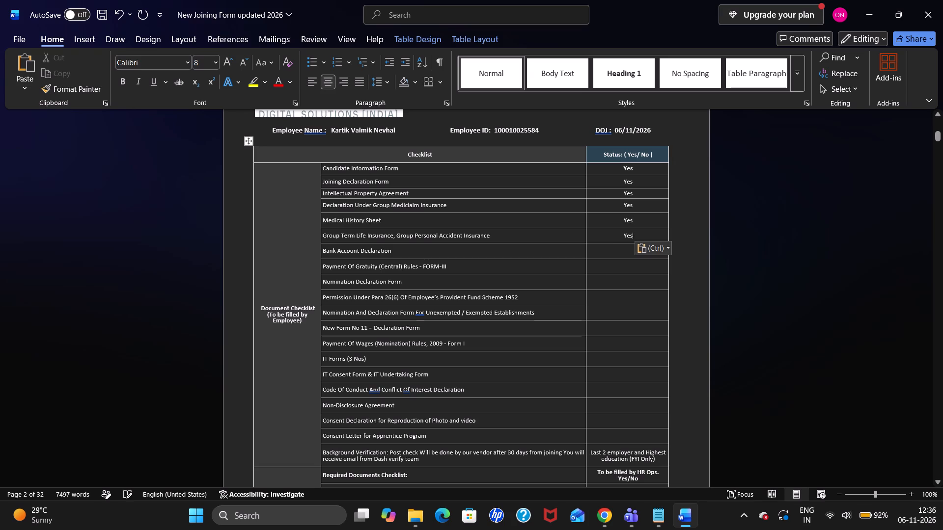
click(624, 251)
key(ctrl+v)
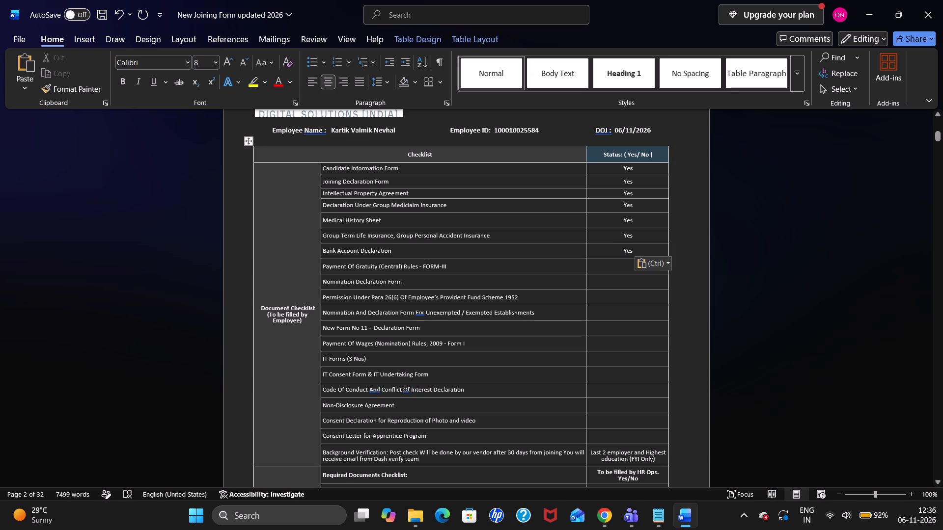
Enter the copied Yes as the status of the items from Payment Of Gratuity Rules FORM-III through Payment Of Wages Rules Form I.
ctrl+click(624, 263)
key(ctrl+v)
click(625, 280)
key(ctrl+v)
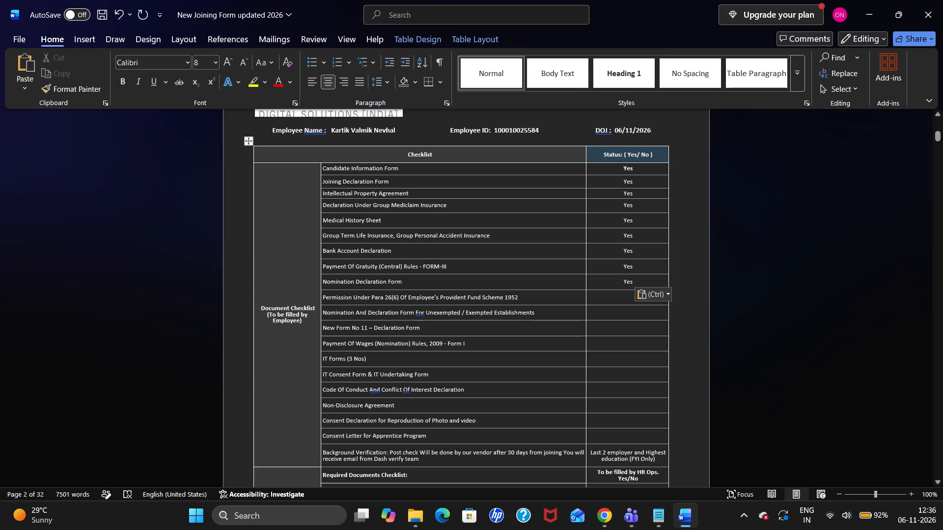
click(625, 297)
key(ctrl+v)
click(626, 313)
key(ctrl+v)
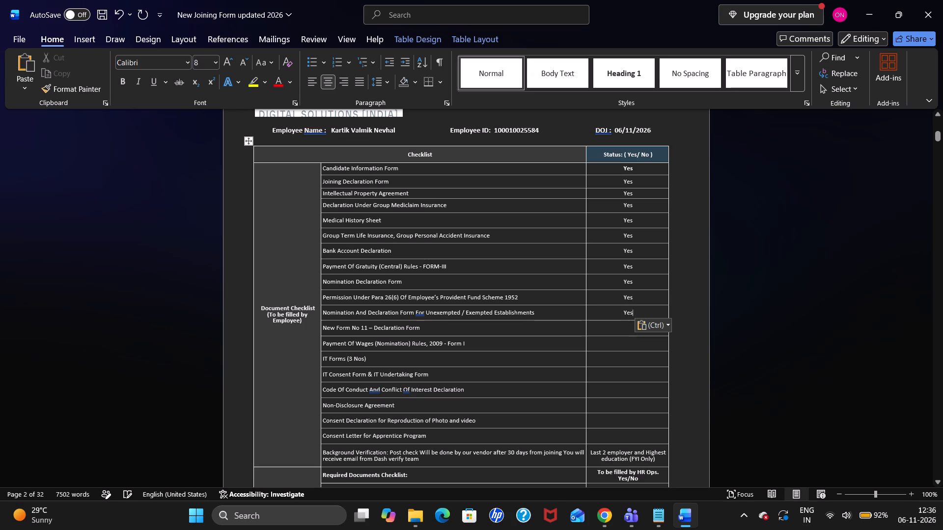
click(626, 328)
key(ctrl+v)
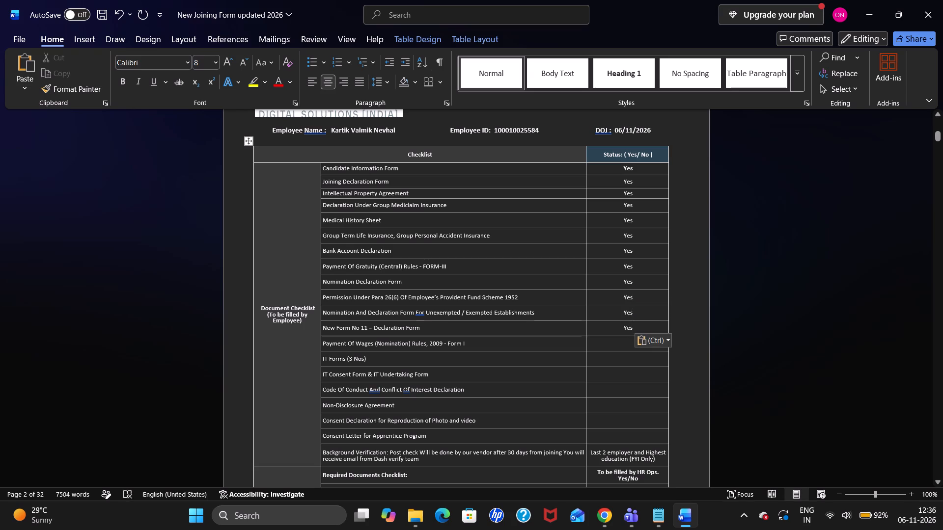
ctrl+click(626, 344)
key(ctrl+v)
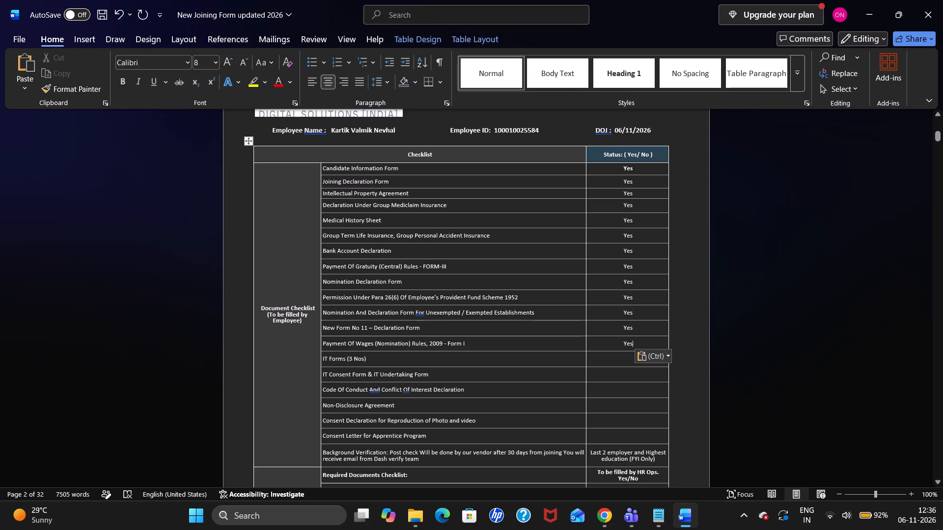
Enter the copied Yes as the status of the items from IT Forms through Consent Letter for Apprentice Program.
click(626, 355)
key(ctrl+v)
click(627, 372)
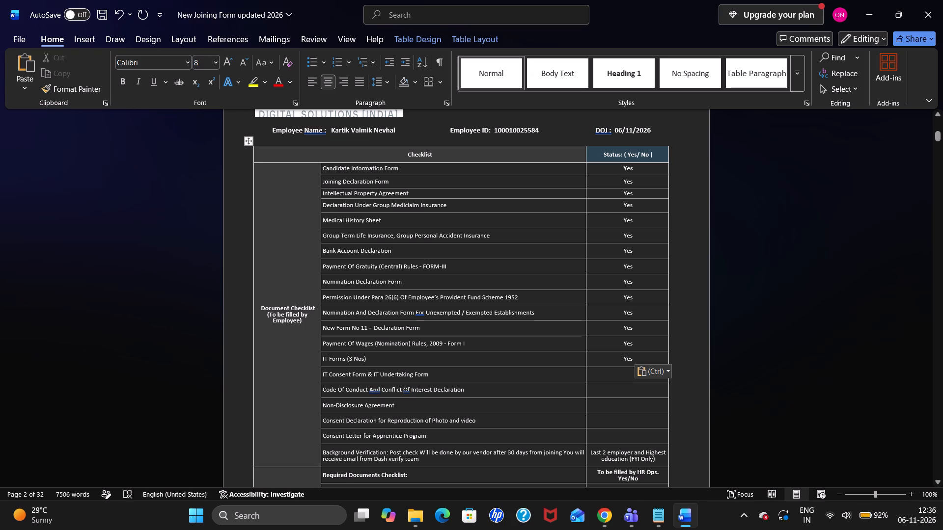
key(ctrl+v)
click(626, 389)
key(ctrl+v)
click(626, 406)
key(ctrl+v)
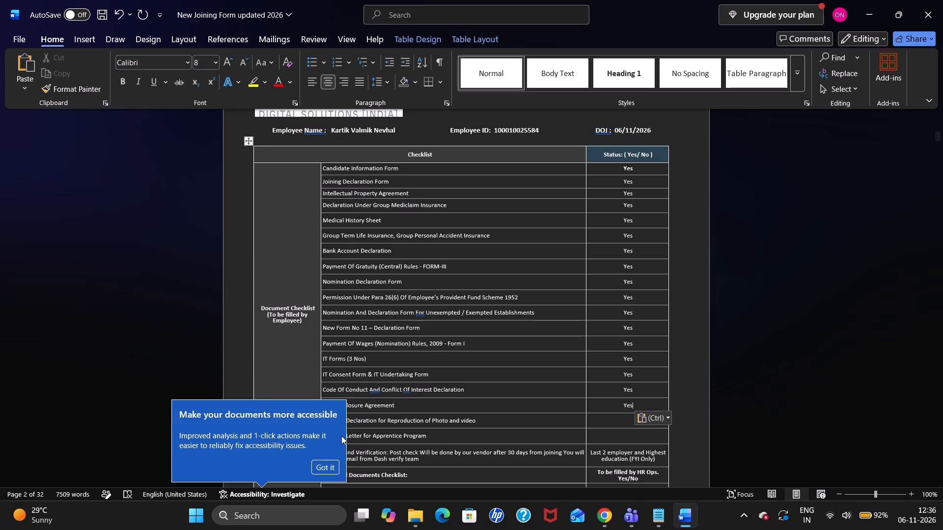
click(335, 460)
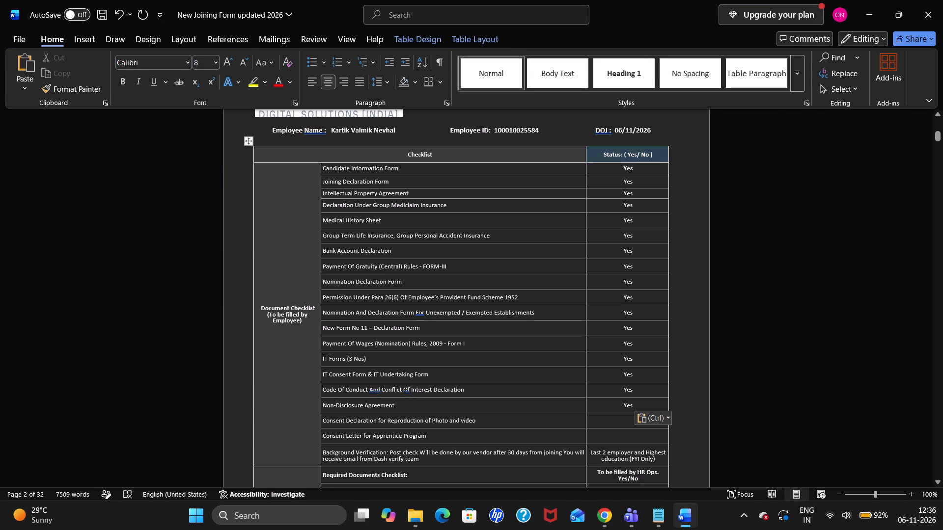
click(623, 416)
key(ctrl+v)
scroll(623, 416, down, 1)
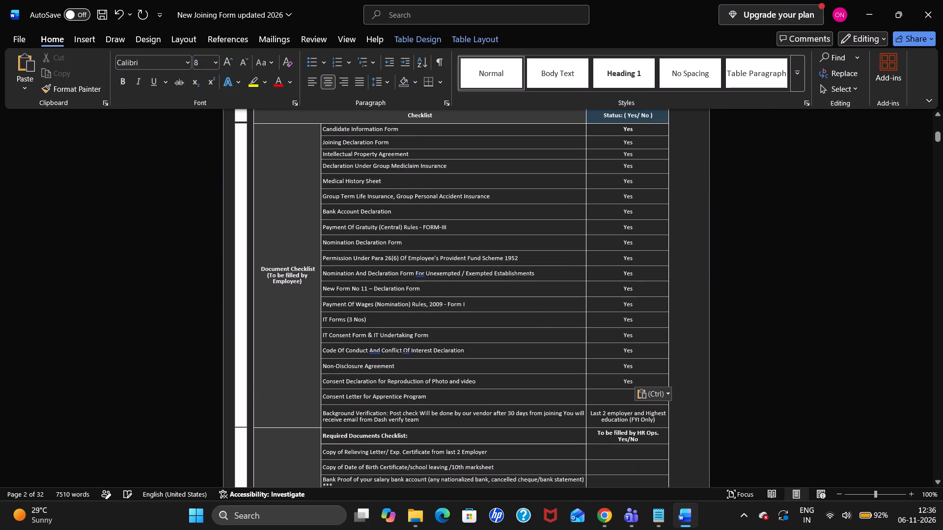
click(627, 395)
key(ctrl+v)
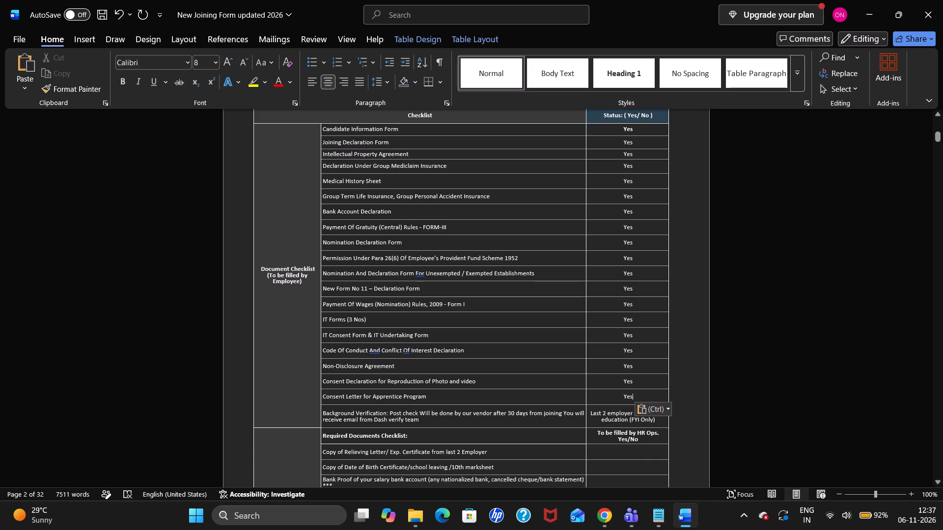
Check the rest of the checklist page and save the joining form.
scroll(591, 420, down, 1)
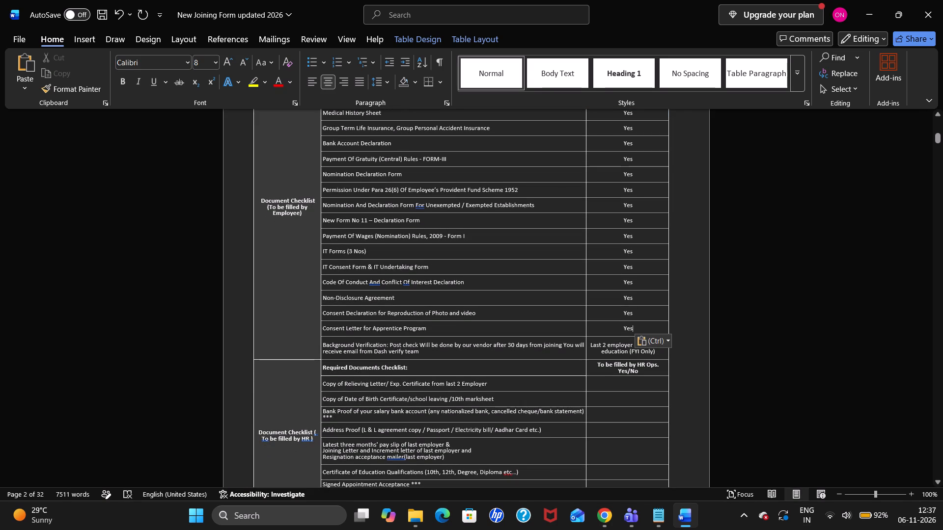
scroll(520, 418, down, 1)
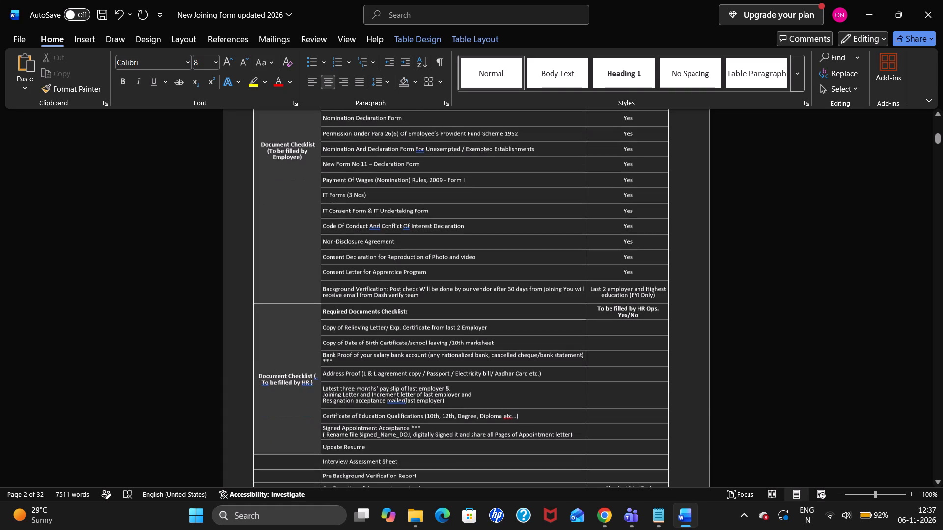
scroll(520, 418, down, 2)
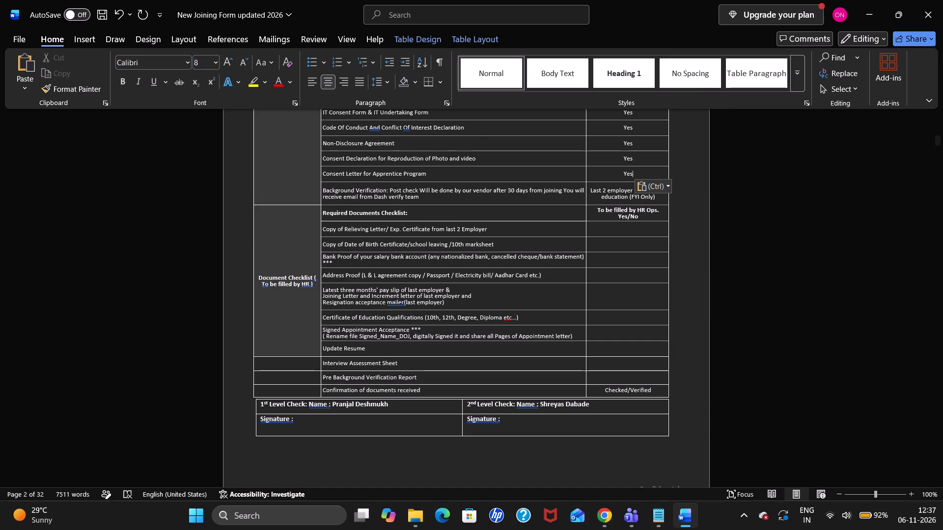
scroll(520, 418, up, 2)
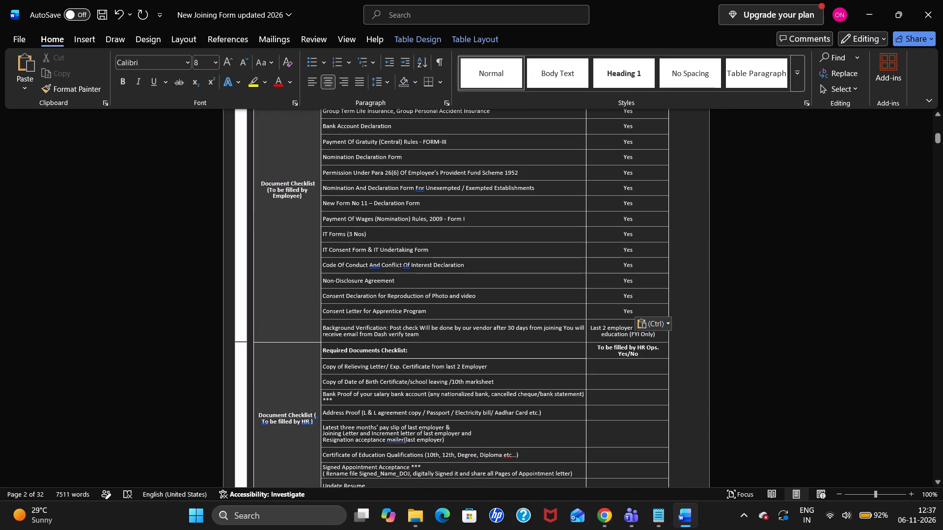
scroll(520, 418, up, 1)
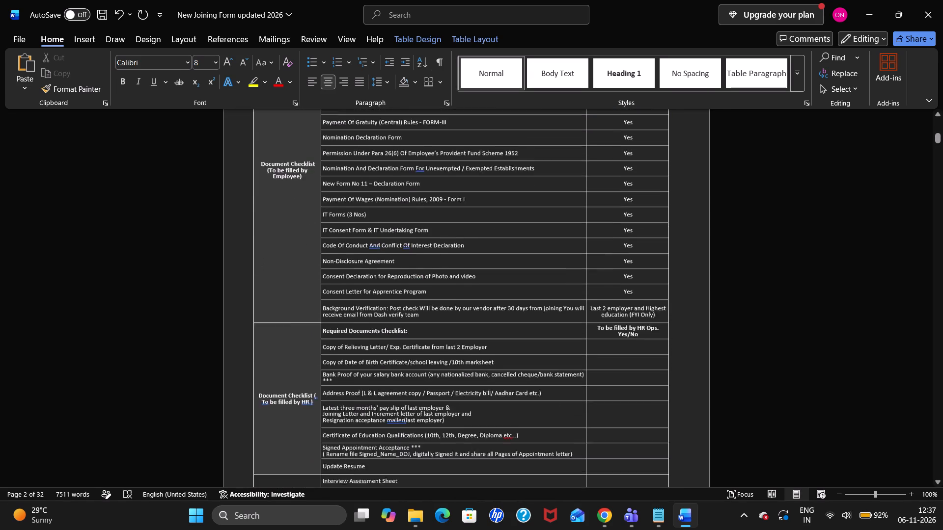
key(ctrl+s)
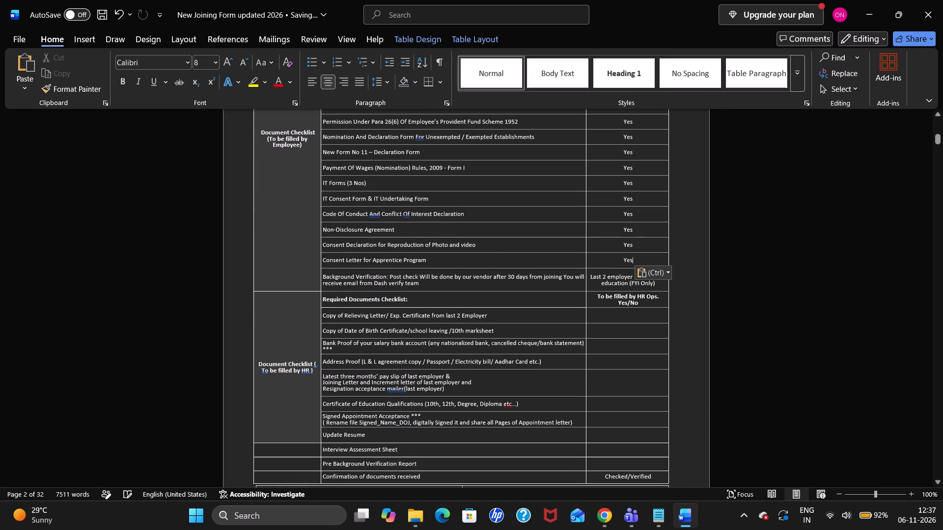
Begin filling in the Position Applied for field of the Candidate Information Form.
scroll(520, 418, down, 3)
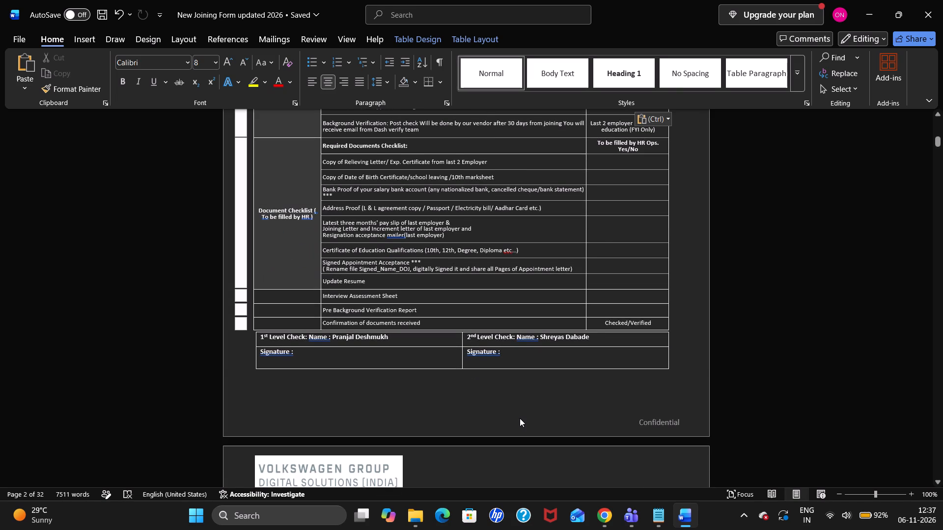
scroll(520, 418, down, 3)
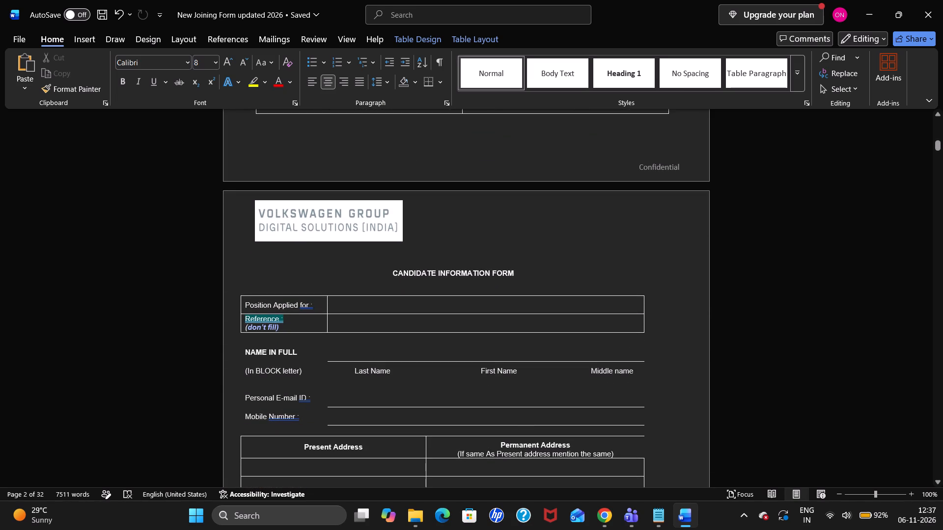
click(376, 305)
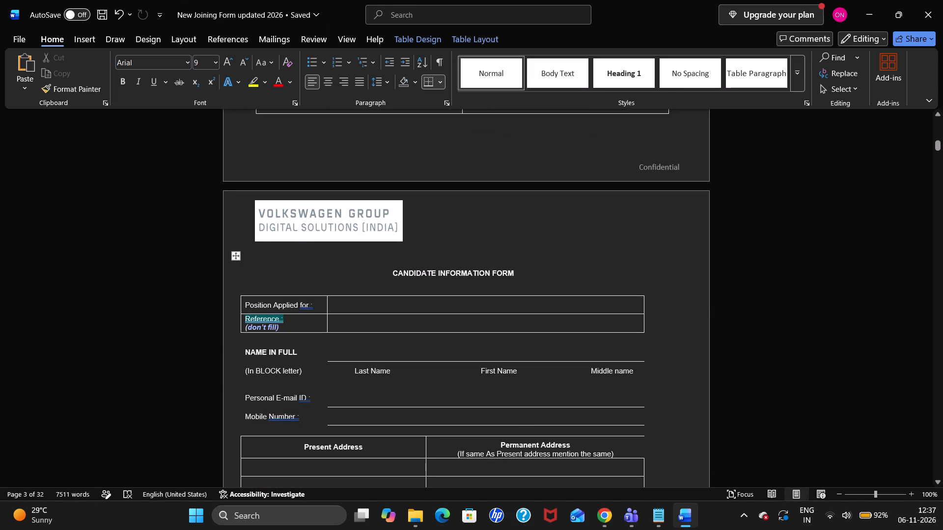
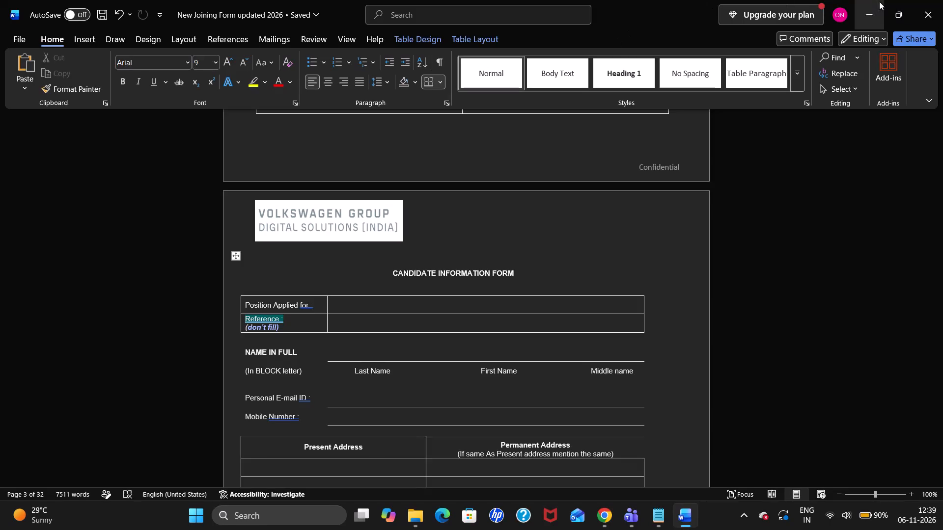
Switch to File Explorer and bring up the Downloads folder containing the joining documents.
click(418, 511)
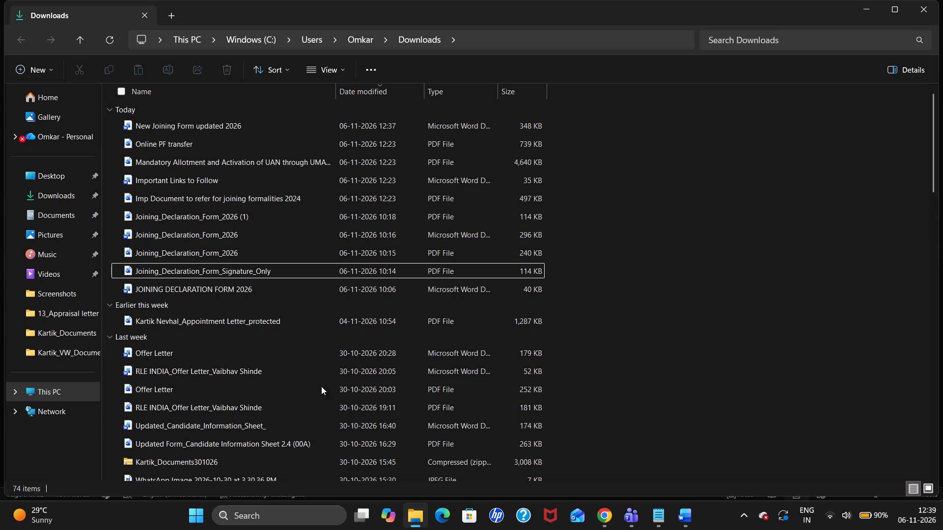
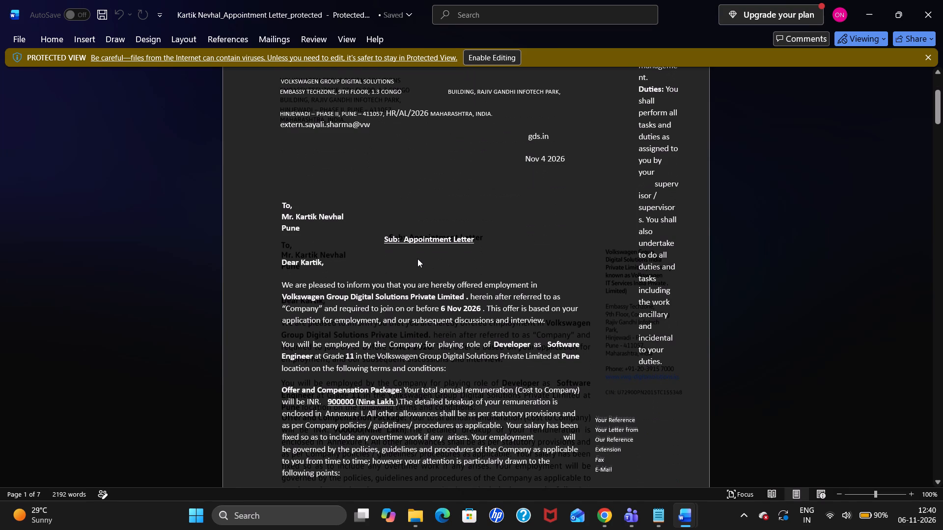
Check the appointment letter for the offered position, and close the letter to return to the joining form.
scroll(417, 259, down, 1)
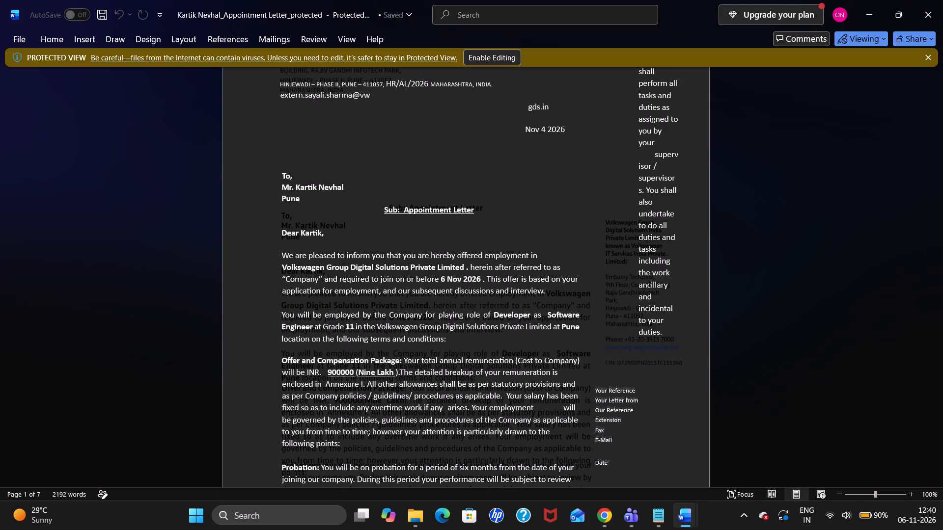
click(922, 11)
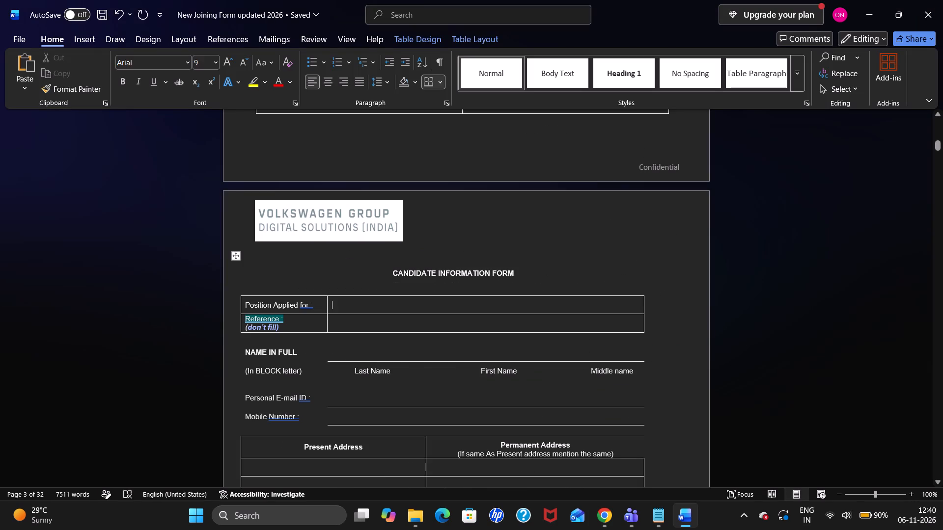
Enter Software Engineer as the position applied for in the Candidate Information Form.
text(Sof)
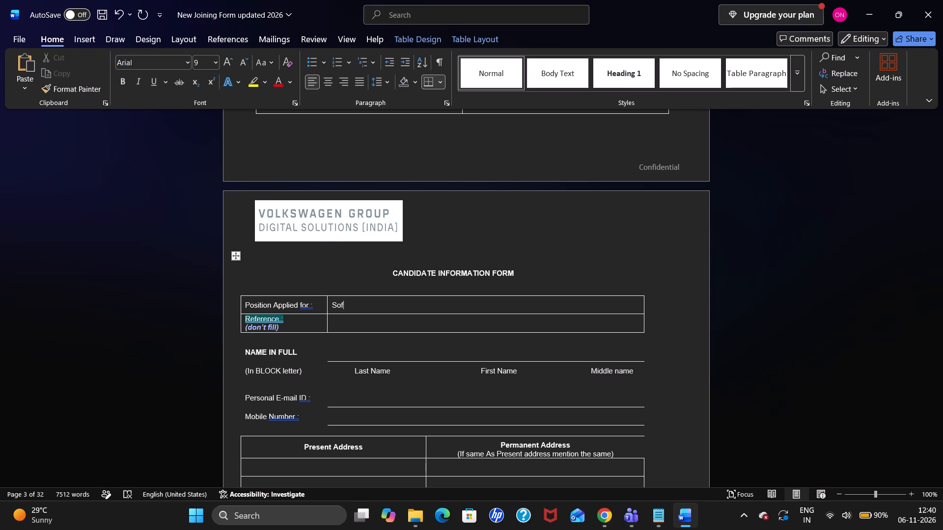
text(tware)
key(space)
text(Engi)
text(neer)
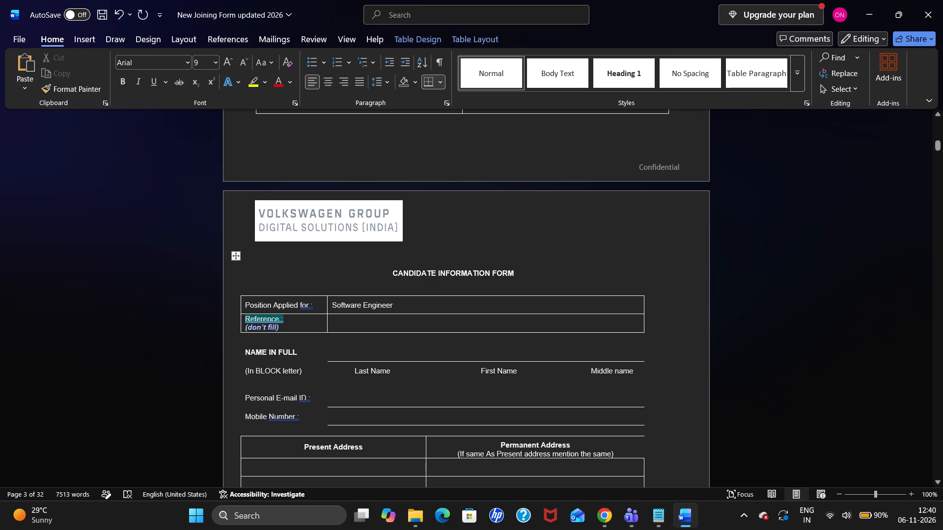
Fill in the candidate's last name, first name and middle name in the NAME IN FULL row.
scroll(371, 327, down, 2)
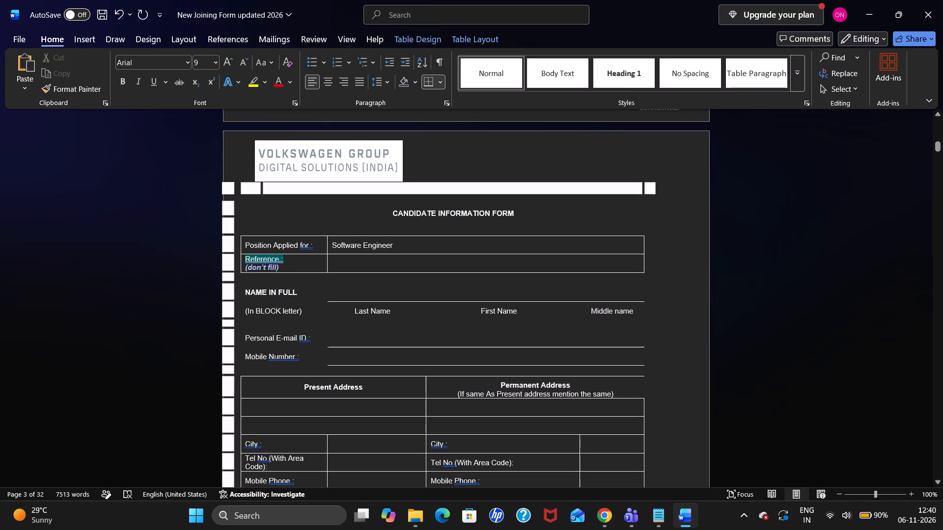
click(348, 292)
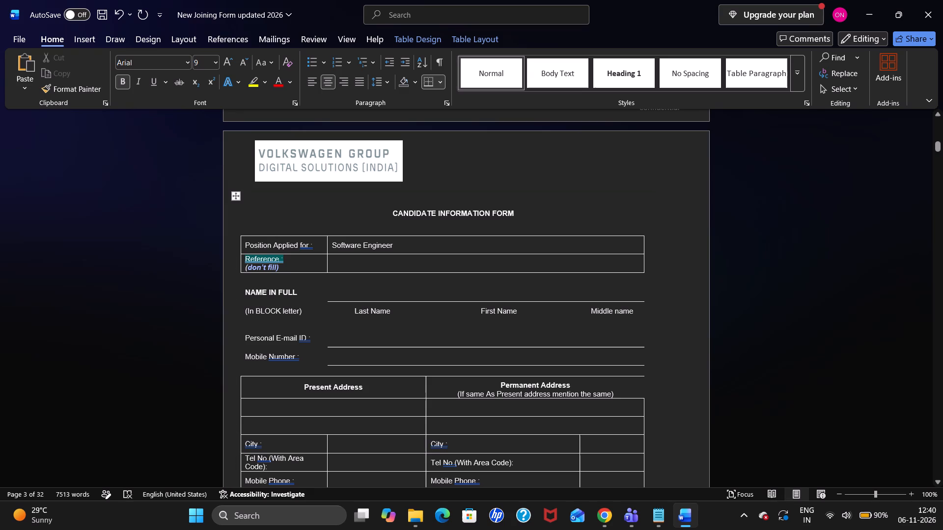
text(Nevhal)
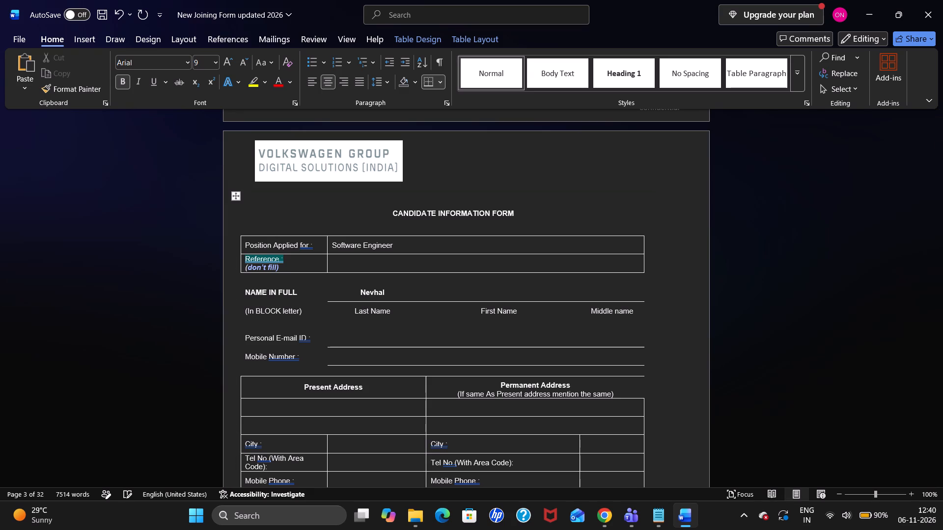
click(495, 297)
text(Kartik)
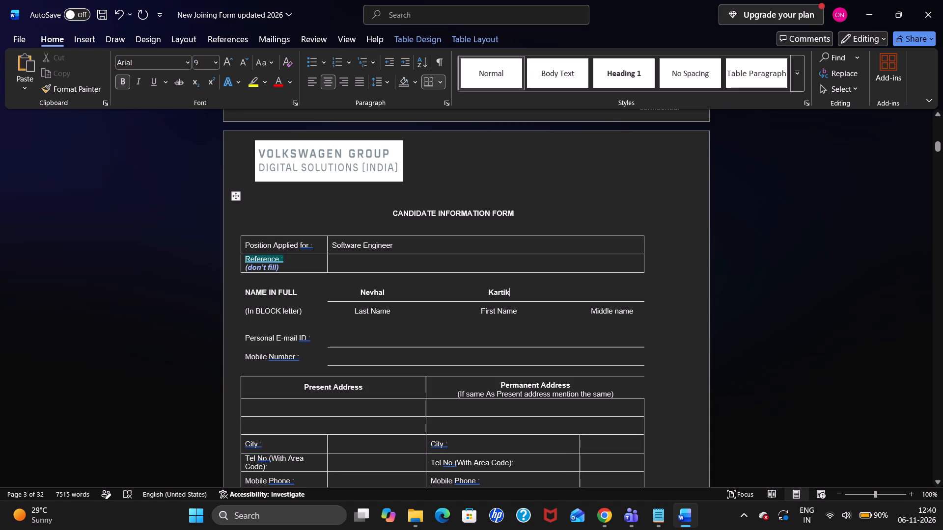
click(617, 286)
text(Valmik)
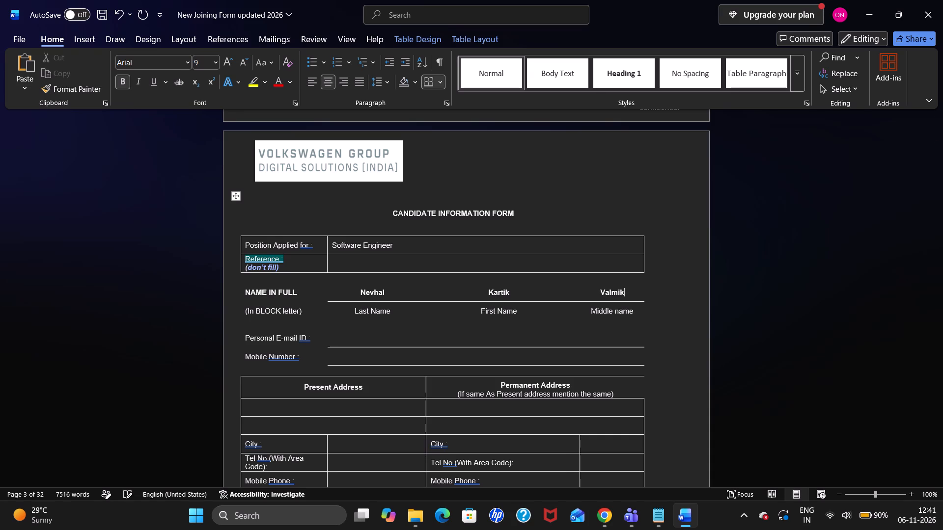
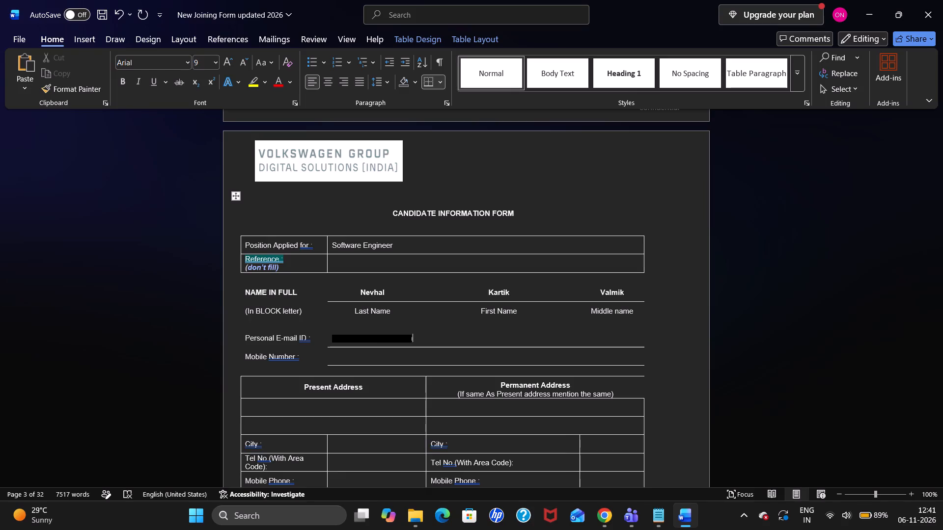
Place the text cursor in the empty Mobile Number row of the Candidate Information Form, ready for the candidate's number.
click(340, 360)
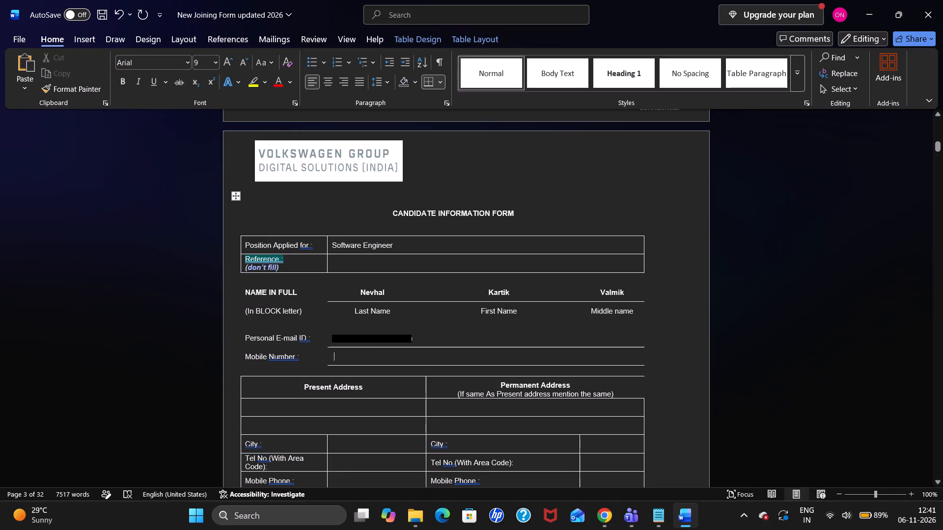
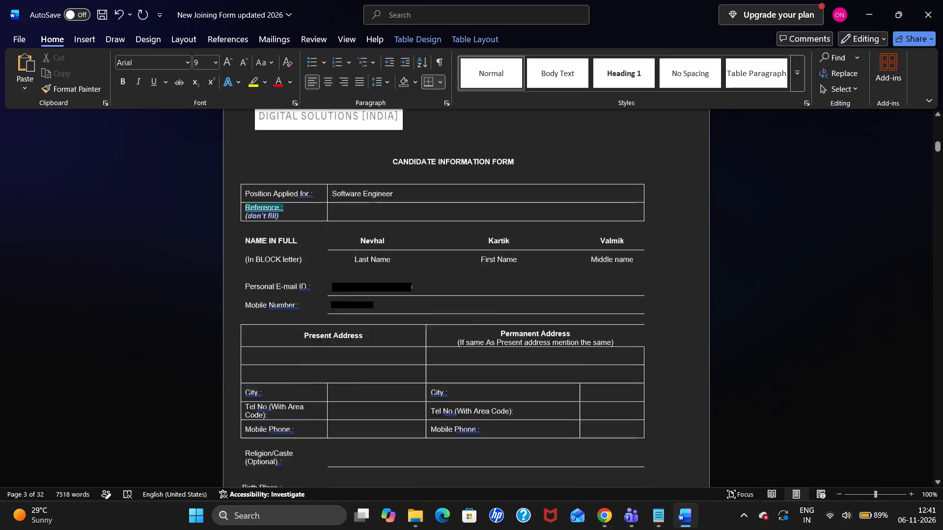
Enter the candidate's current street address in the first empty row under Present Address.
scroll(400, 367, down, 1)
click(299, 321)
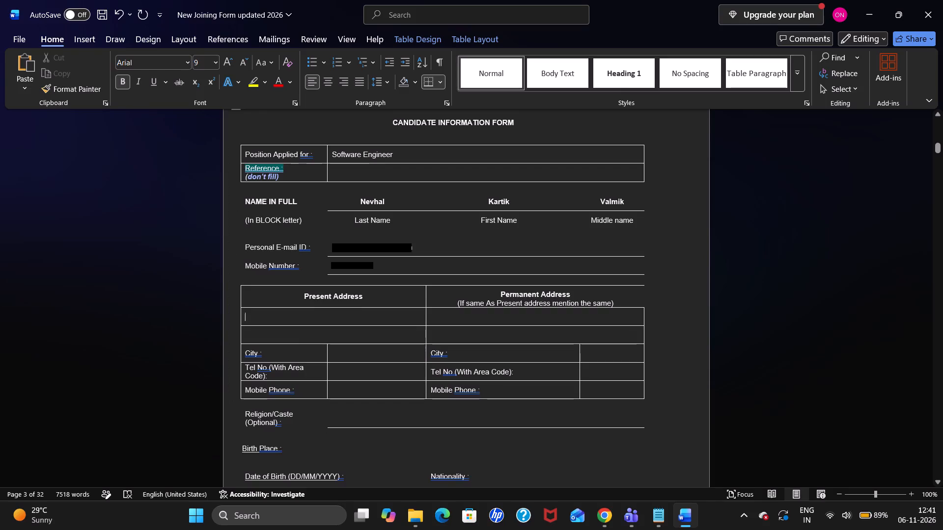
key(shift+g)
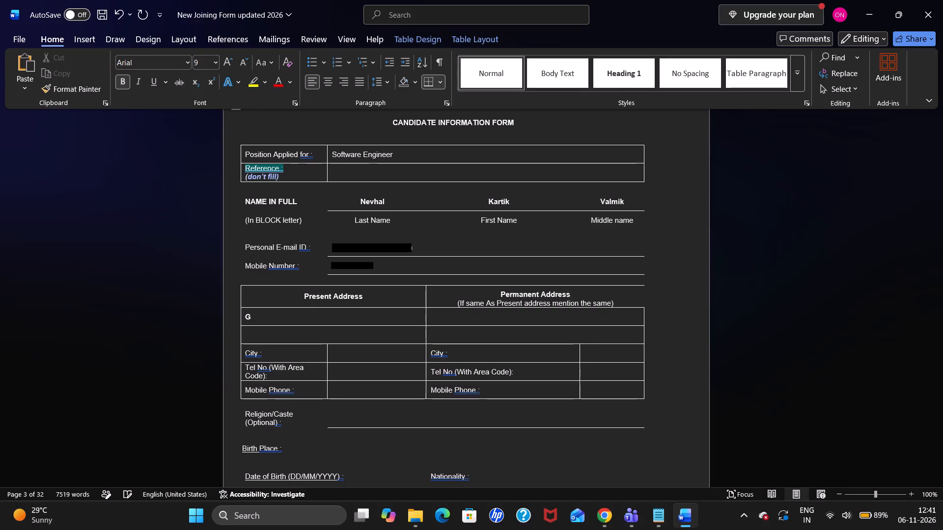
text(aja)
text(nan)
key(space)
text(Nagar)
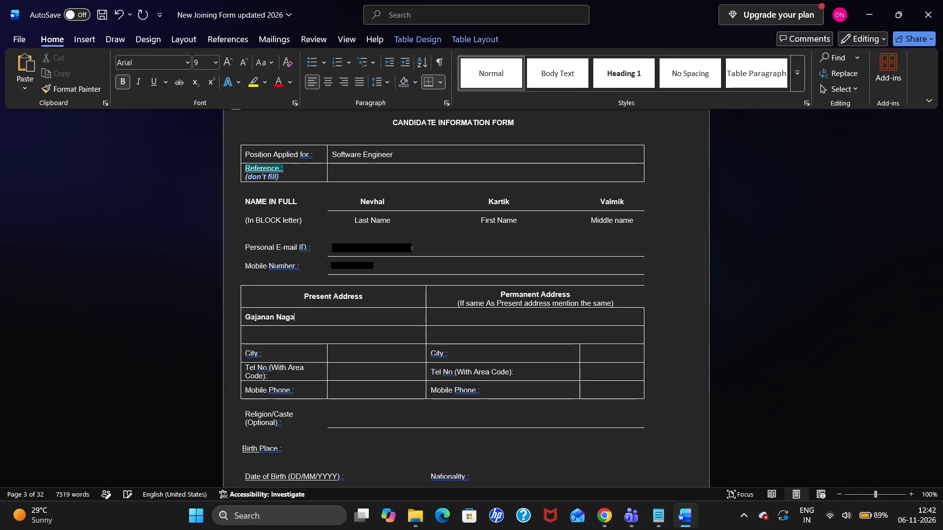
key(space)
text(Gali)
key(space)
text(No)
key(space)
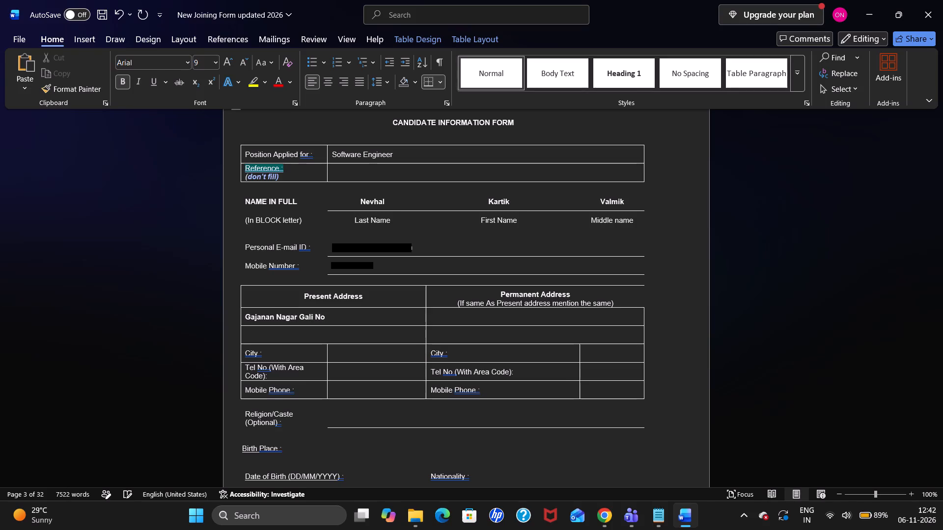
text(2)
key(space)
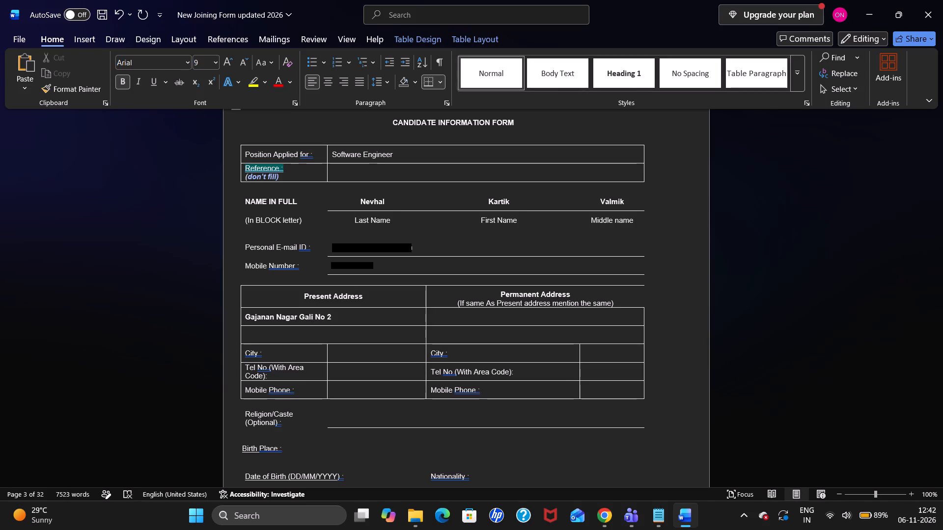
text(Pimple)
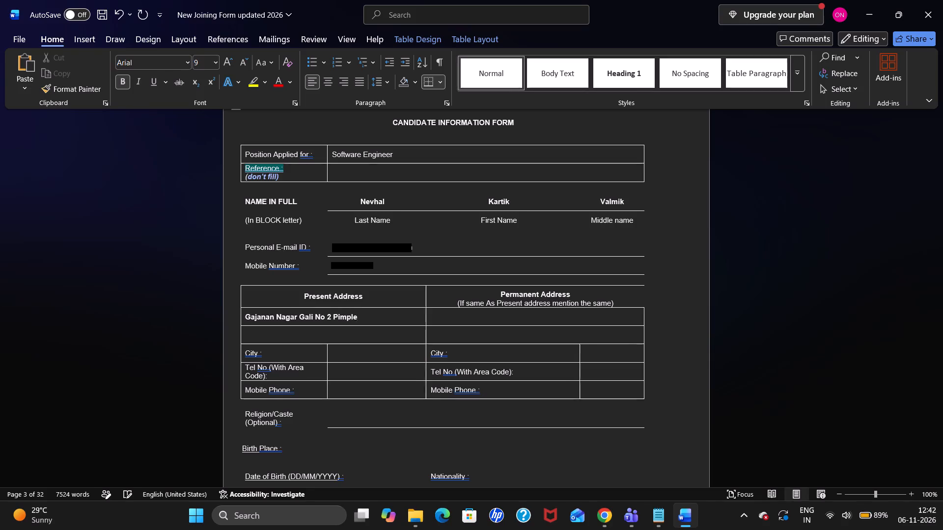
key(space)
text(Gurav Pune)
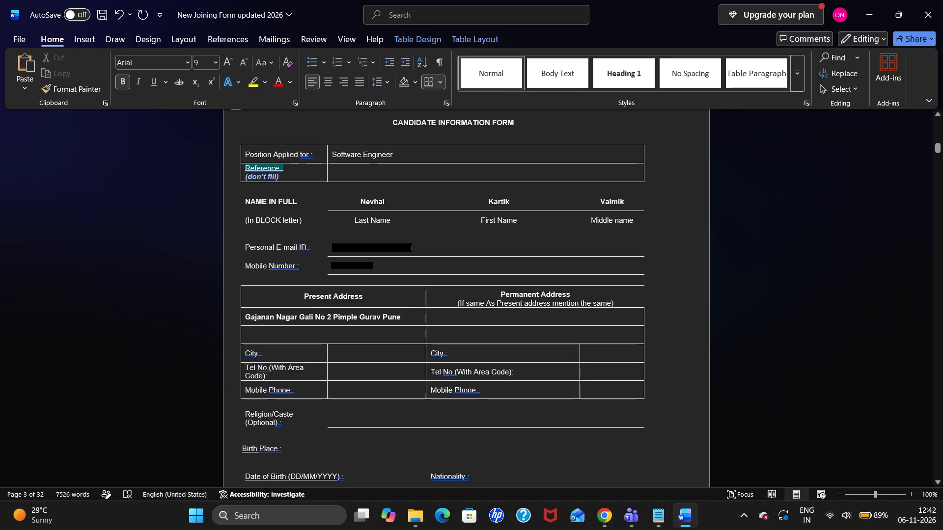
Fill in the City field of the Present Address block with Pune.
click(349, 356)
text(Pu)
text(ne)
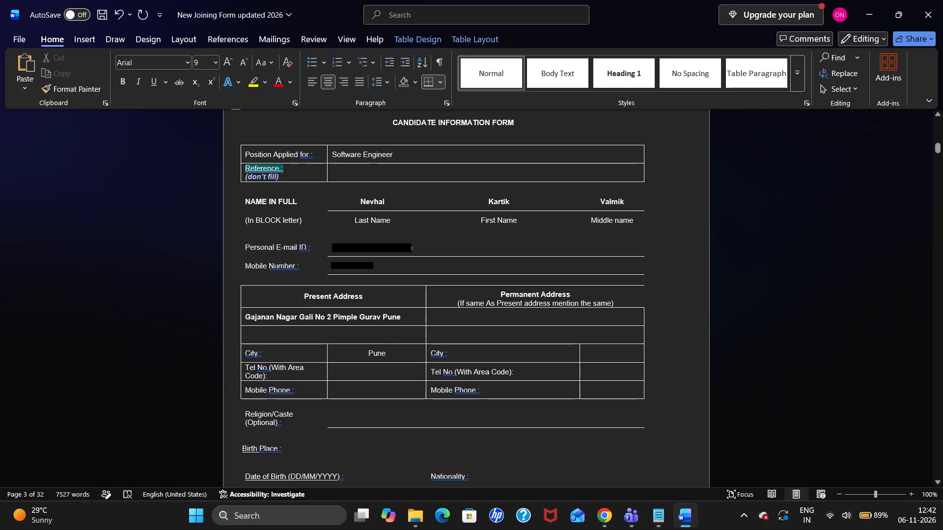
Place the text cursor in the empty Tel No (With Area Code) cell of the Present Address block.
click(349, 376)
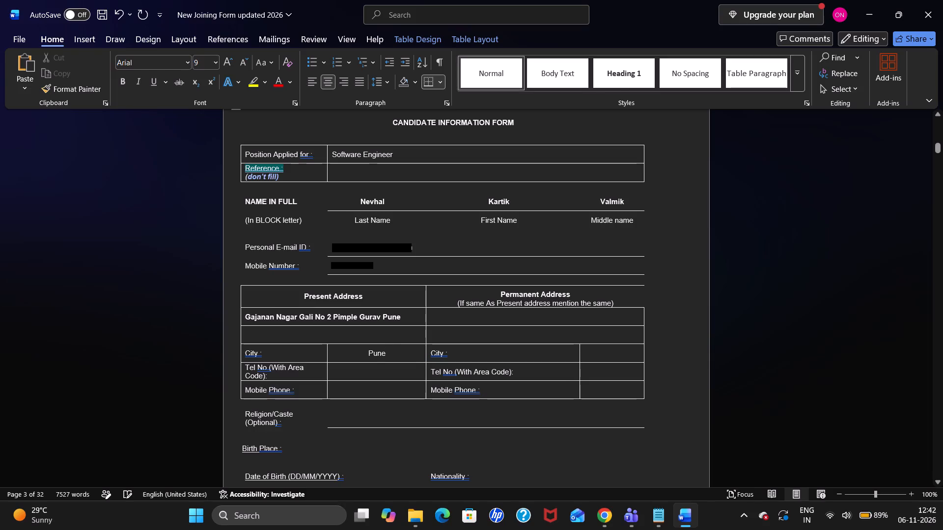
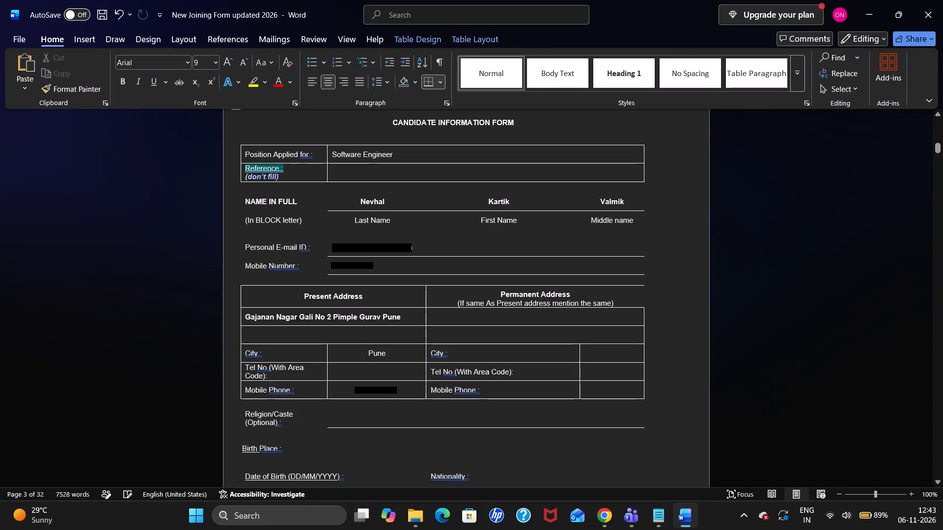
Fill in the Tel No (With Area Code) field of the Present Address block with 020.
text(020)
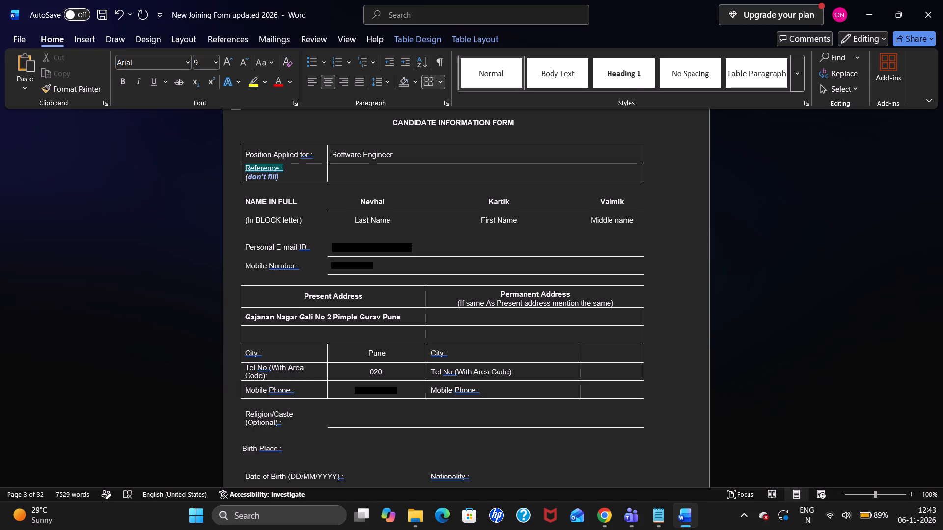
Place the text cursor in the first empty row under Permanent Address.
click(527, 312)
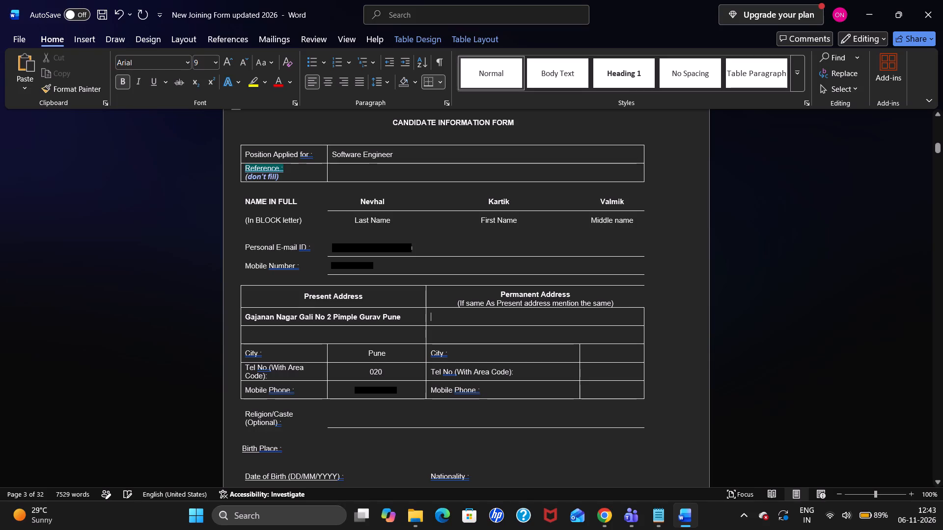
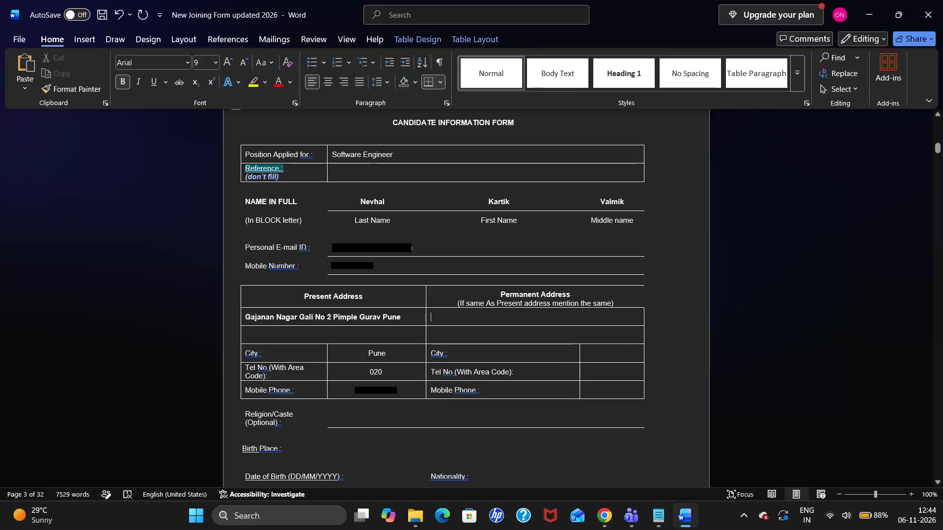
Enter the candidate's permanent street address, including the road, locality and post town, in the first row under Permanent Address.
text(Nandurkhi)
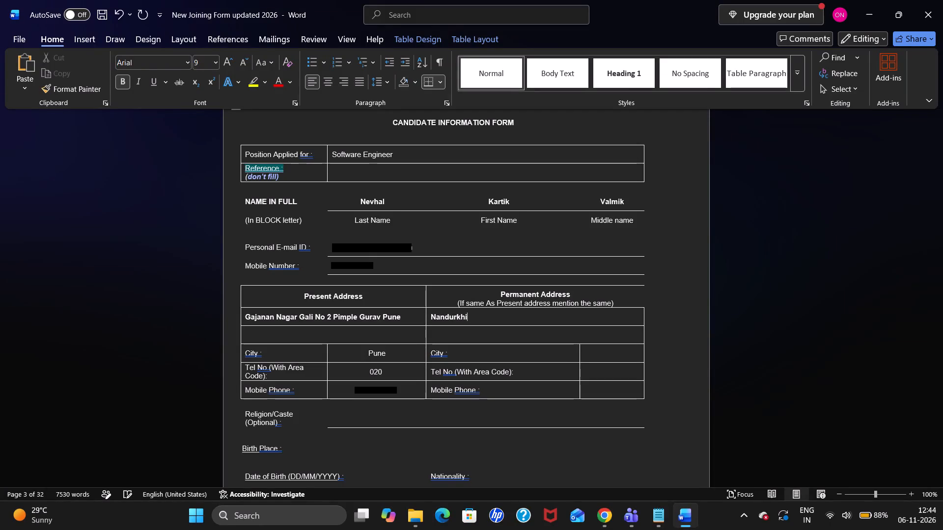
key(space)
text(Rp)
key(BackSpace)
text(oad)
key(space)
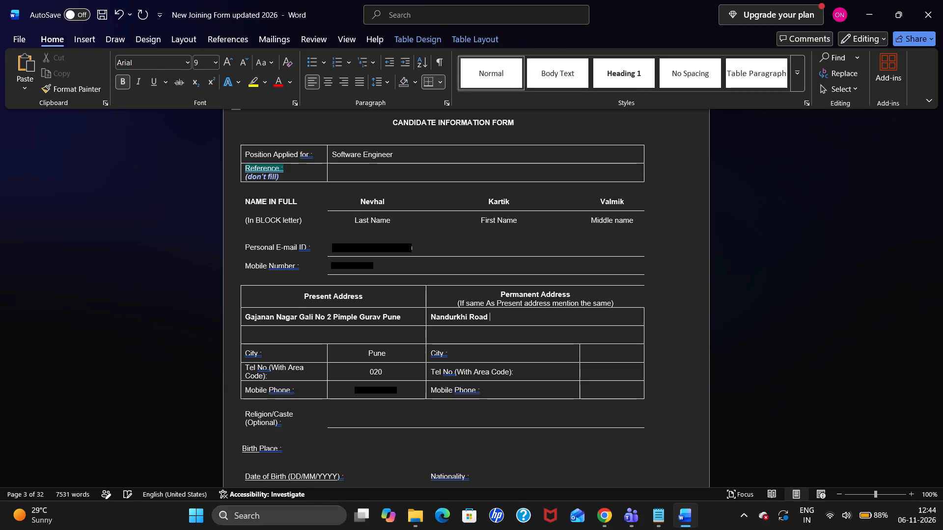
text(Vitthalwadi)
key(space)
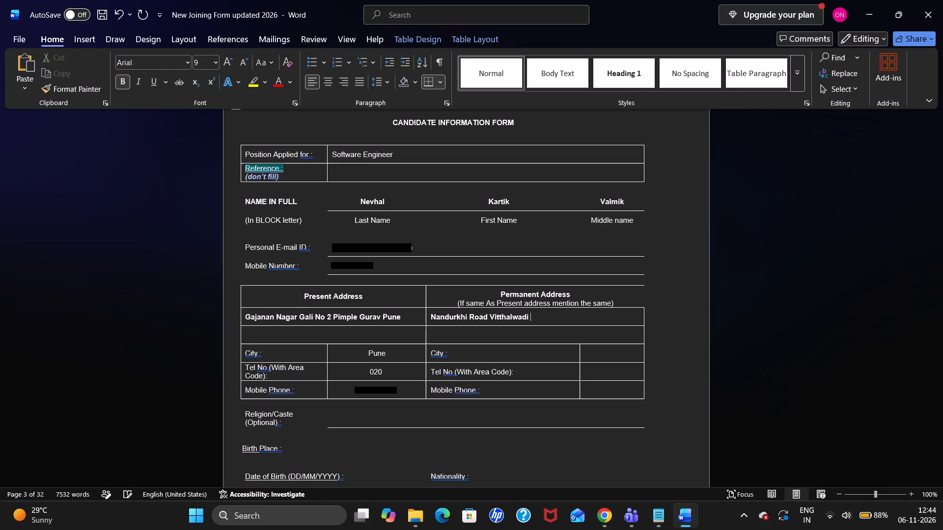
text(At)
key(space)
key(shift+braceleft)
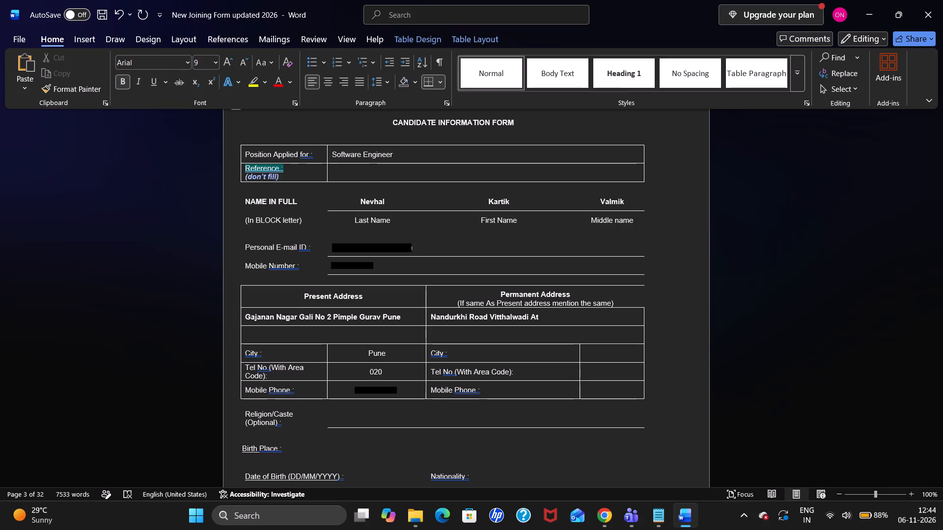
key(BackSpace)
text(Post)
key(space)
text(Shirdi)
Fill in the City field of the Permanent Address block with the candidate's permanent home town.
click(594, 350)
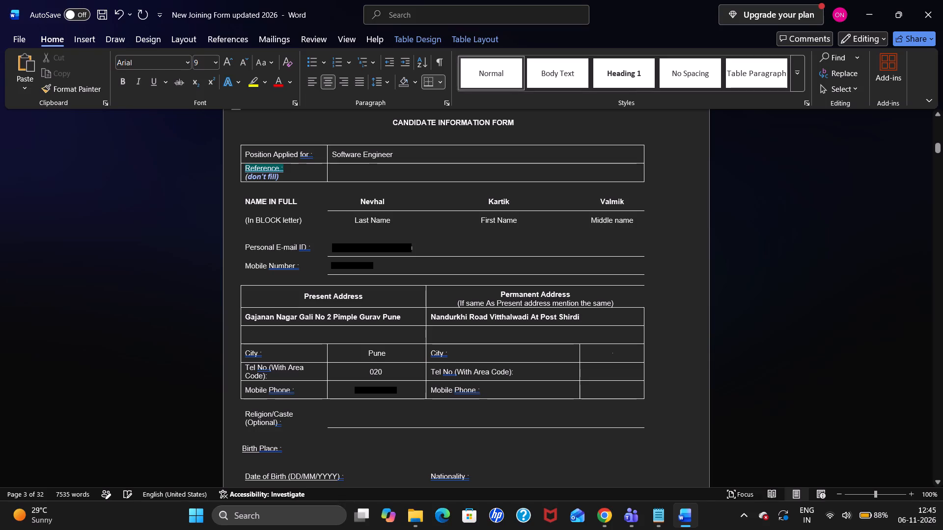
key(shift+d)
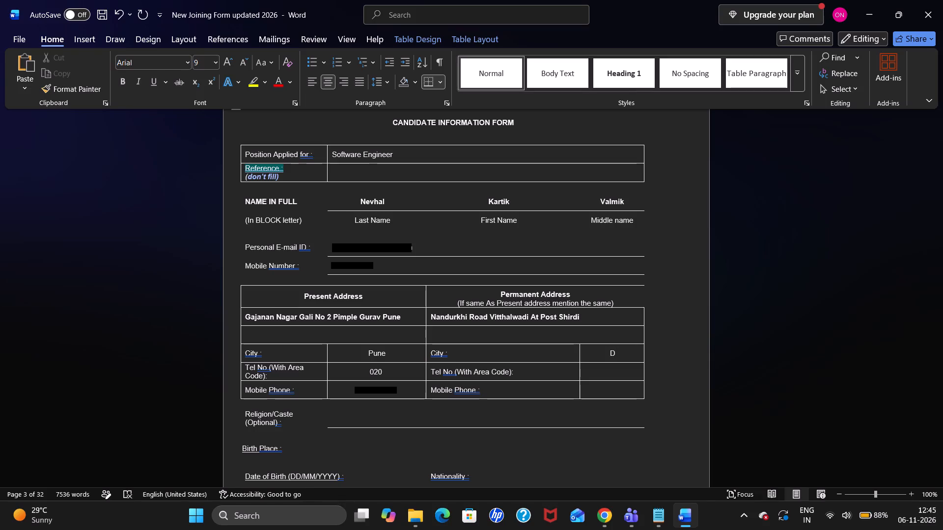
key(BackSpace)
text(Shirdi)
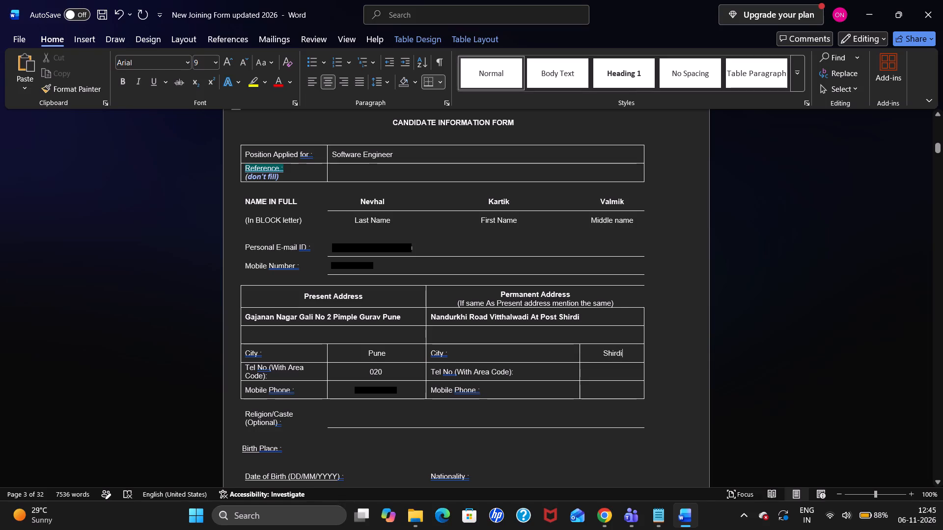
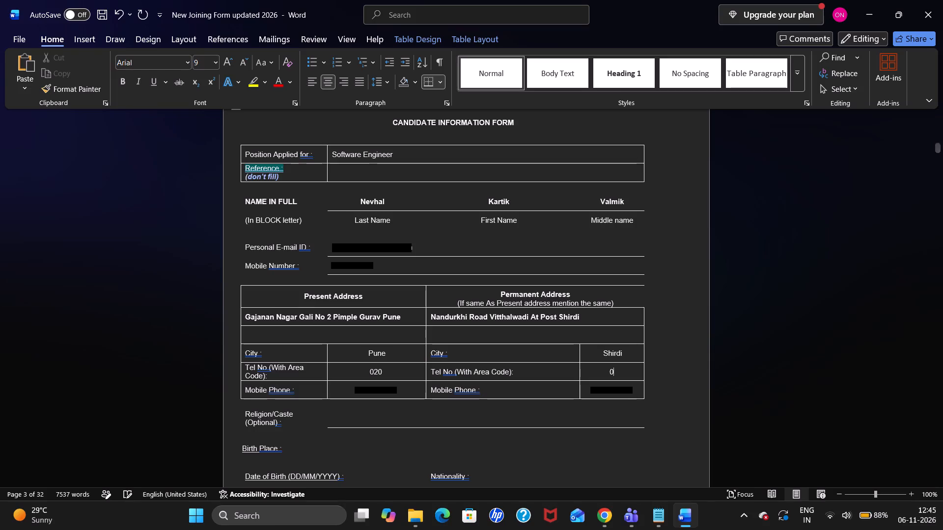
Complete the Permanent Address block's Tel No. field with the area code 02423 and save the document.
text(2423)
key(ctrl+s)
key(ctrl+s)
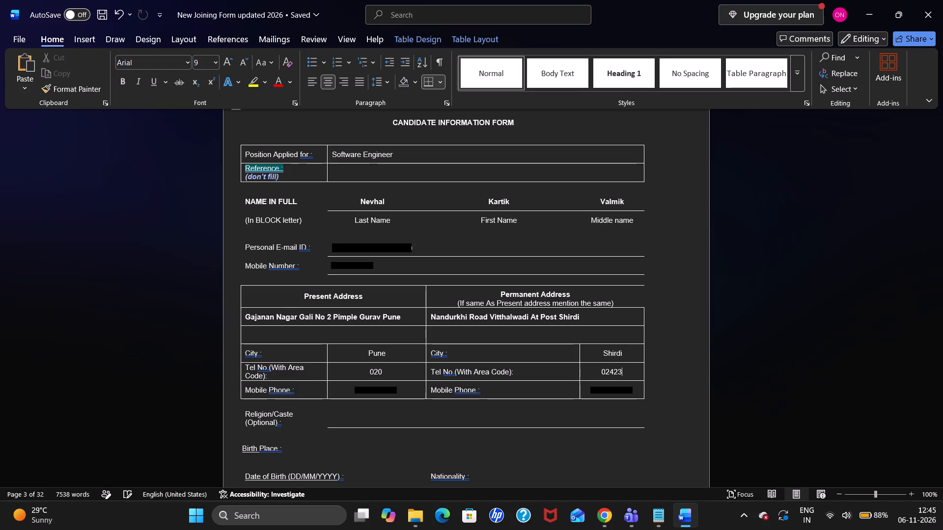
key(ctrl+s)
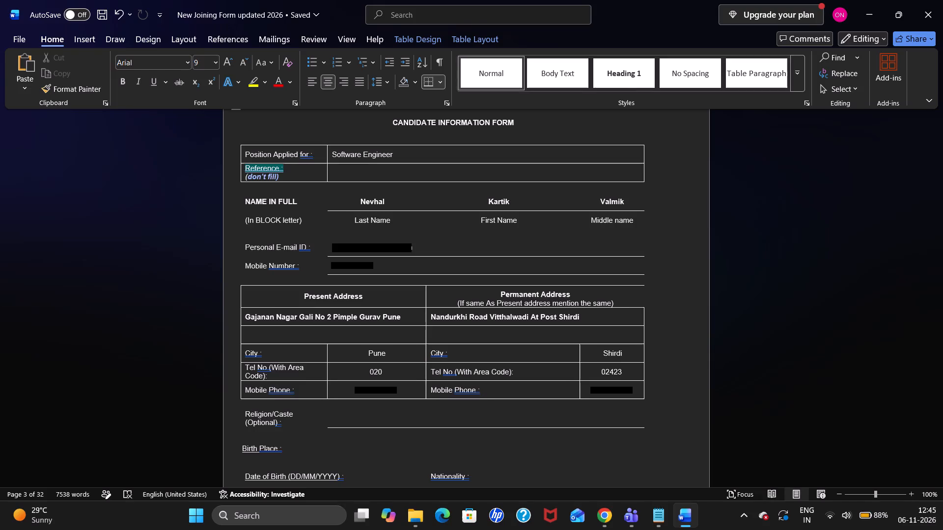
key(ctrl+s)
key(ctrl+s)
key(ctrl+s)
Add "(Jr.Support Engineer)" directly after Software Engineer in the Position Applied for field.
click(462, 151)
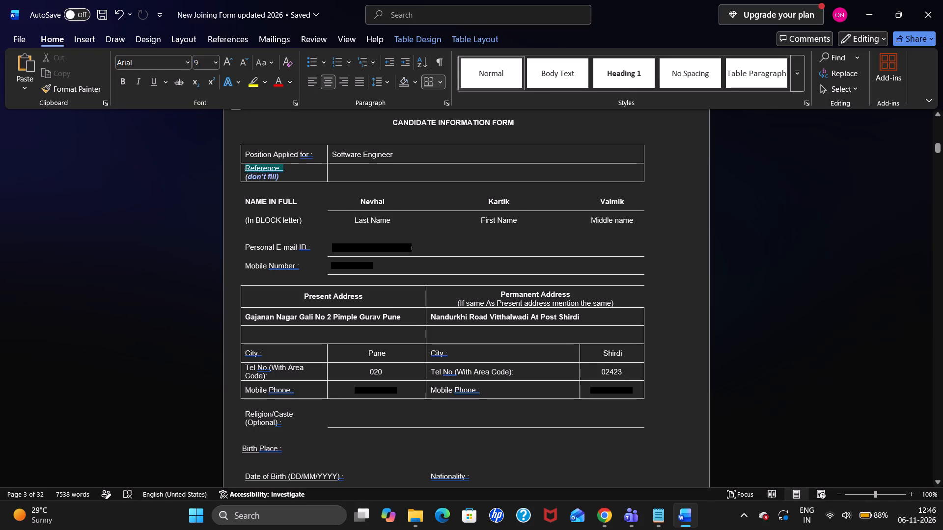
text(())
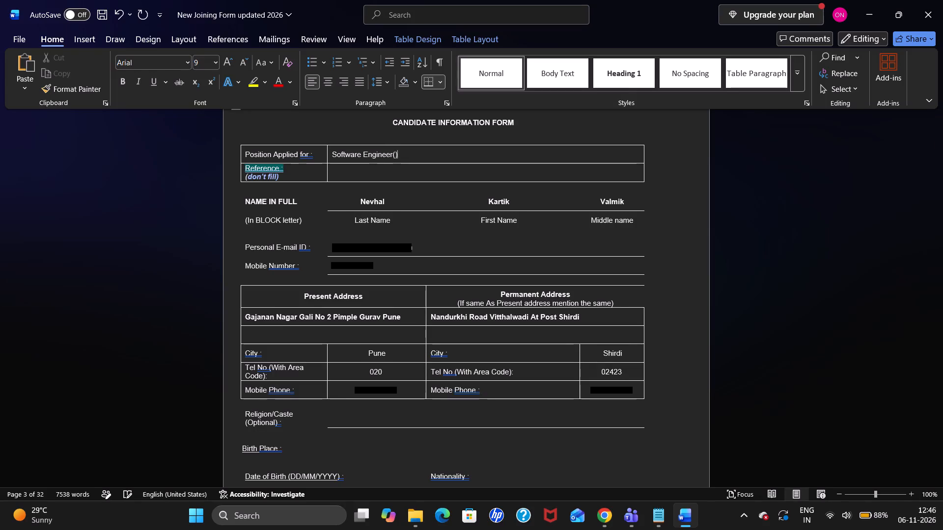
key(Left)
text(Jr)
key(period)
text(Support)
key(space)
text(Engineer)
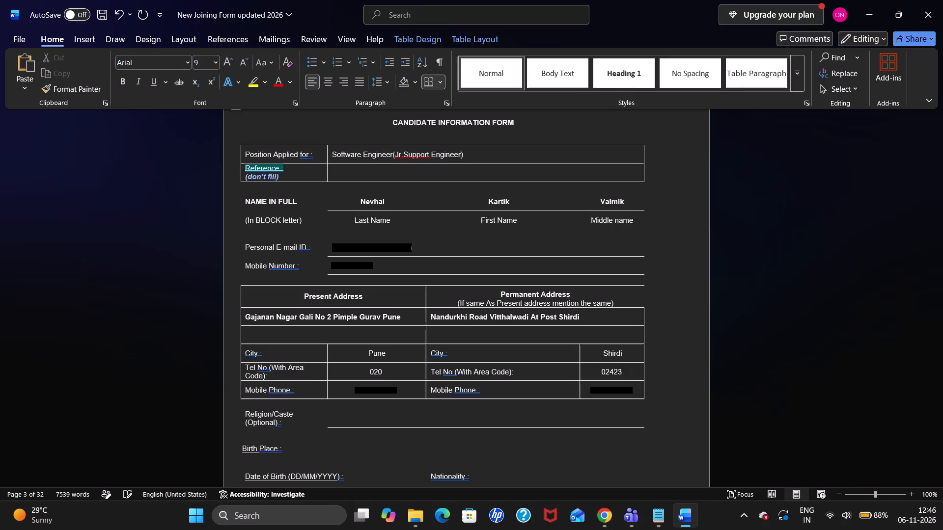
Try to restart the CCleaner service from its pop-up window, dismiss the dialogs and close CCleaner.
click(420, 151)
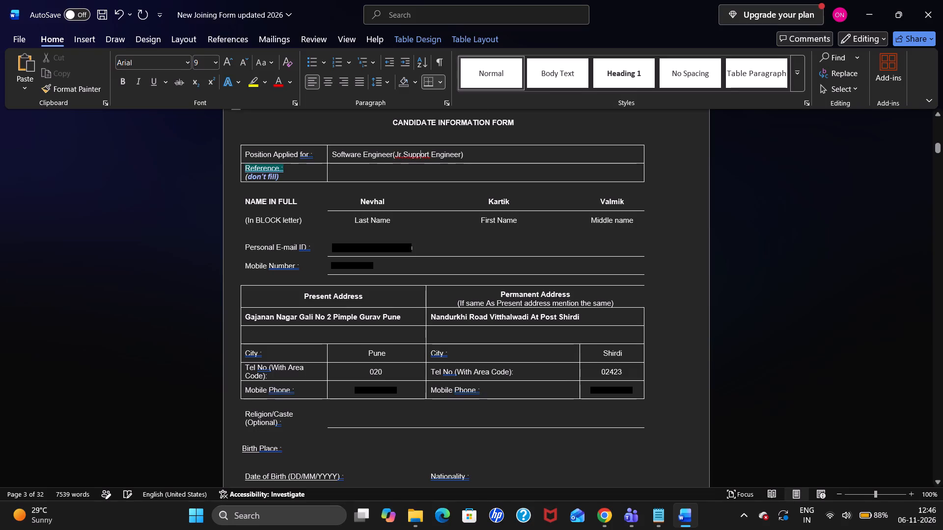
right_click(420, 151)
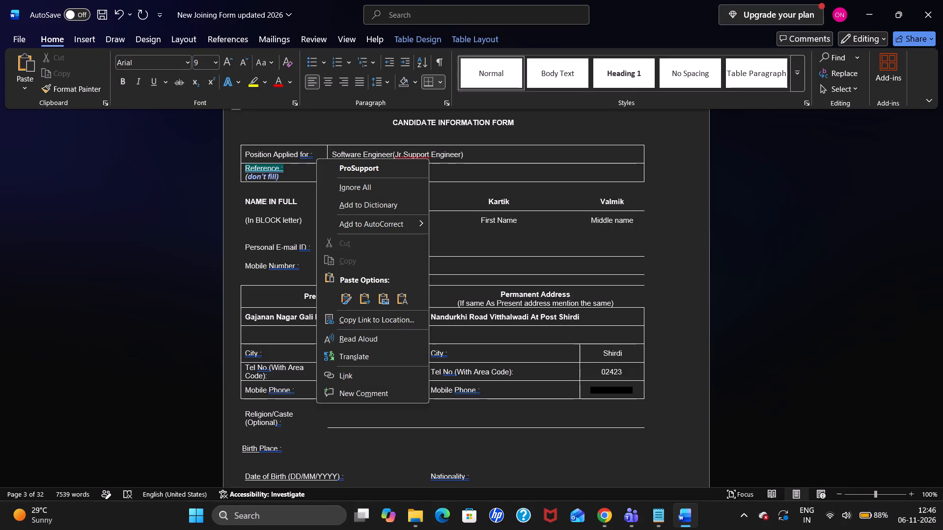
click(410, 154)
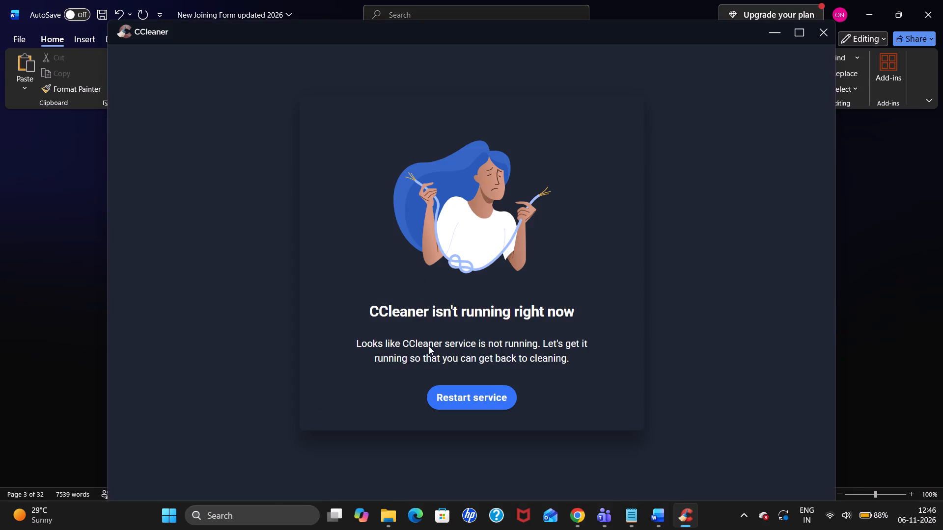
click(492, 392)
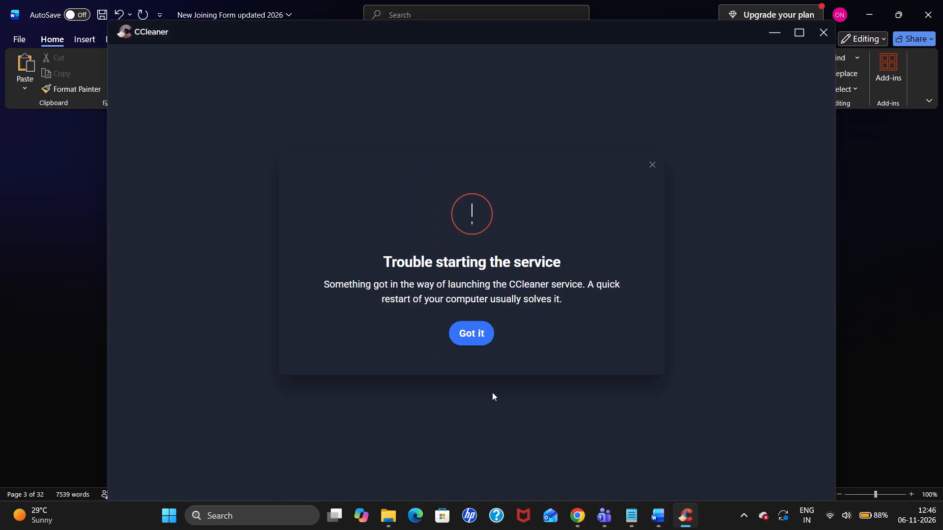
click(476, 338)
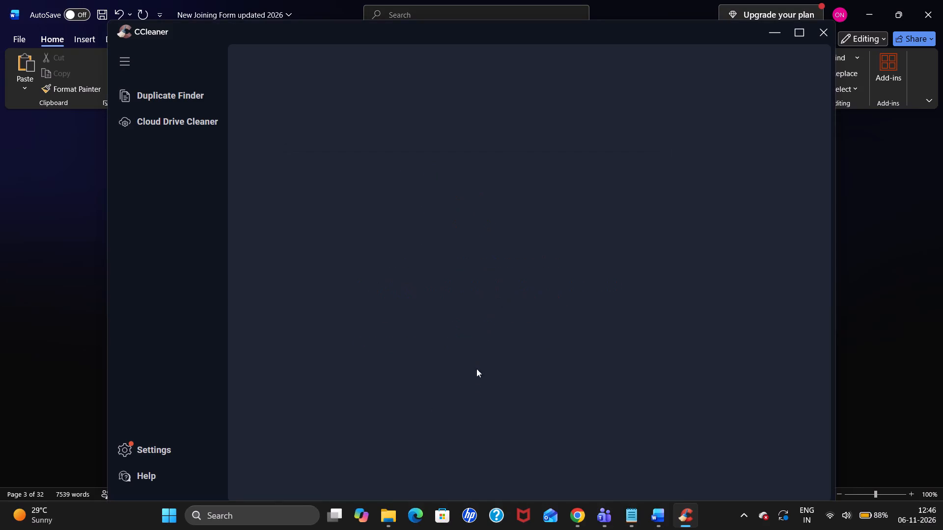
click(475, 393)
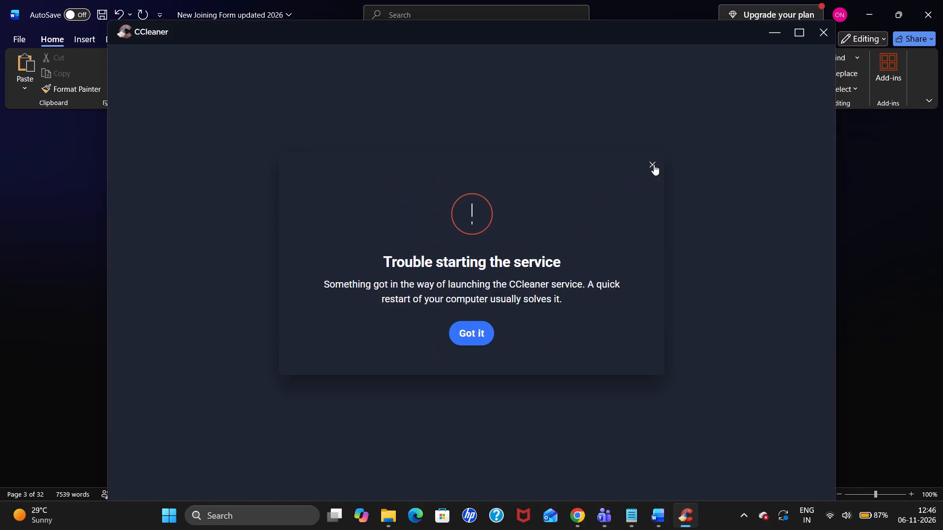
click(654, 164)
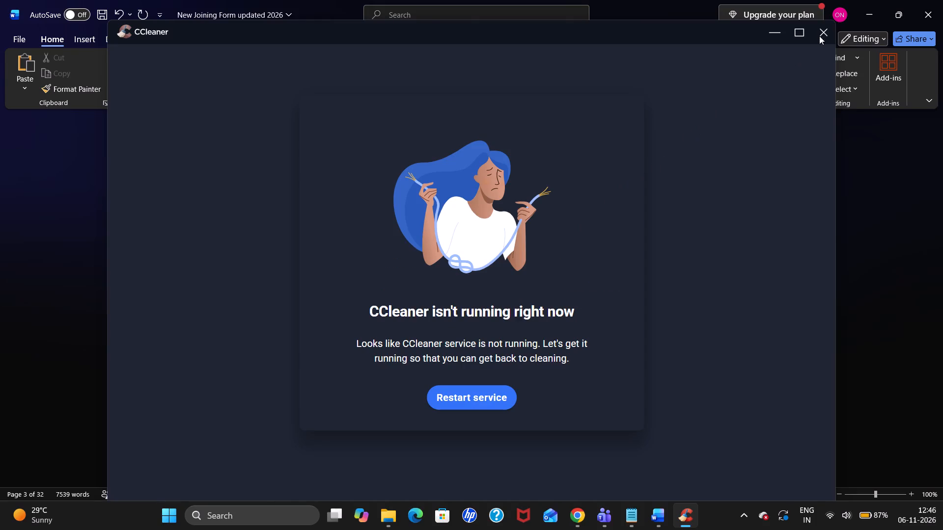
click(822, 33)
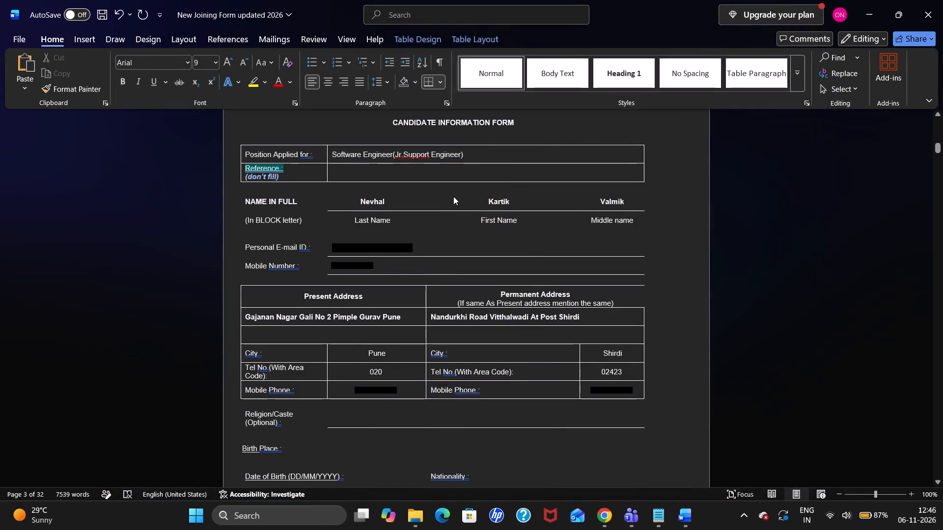
Ignore all spelling flags for "Jr.Support" in the Position Applied for field and save the document.
click(416, 150)
click(439, 156)
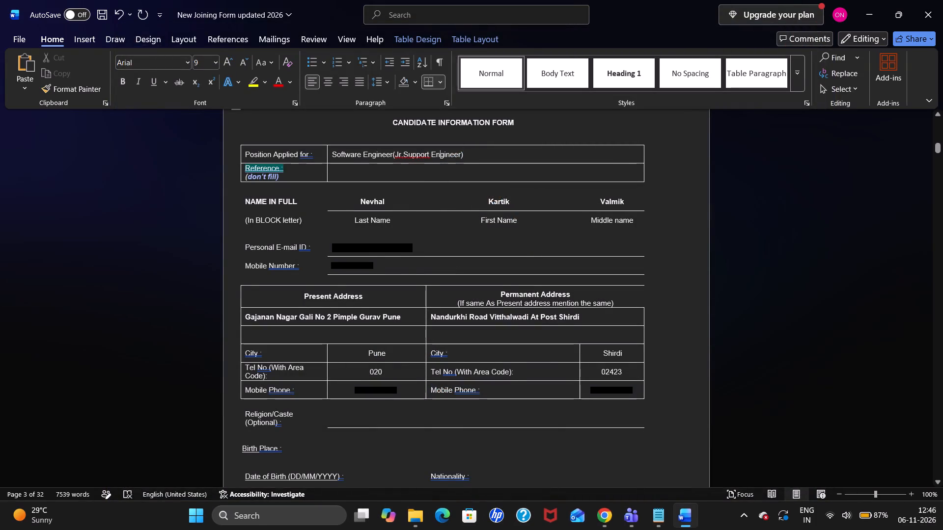
click(422, 156)
right_click(422, 156)
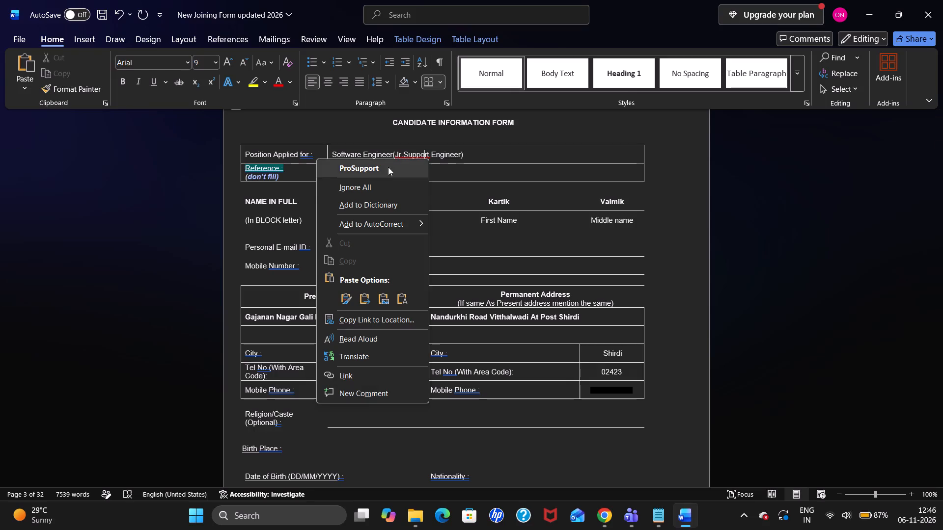
click(355, 190)
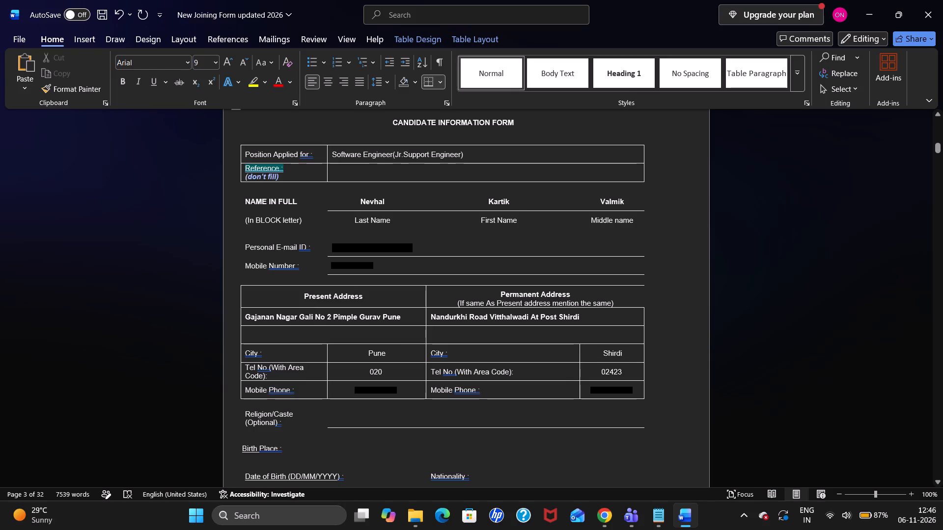
scroll(372, 244, down, 1)
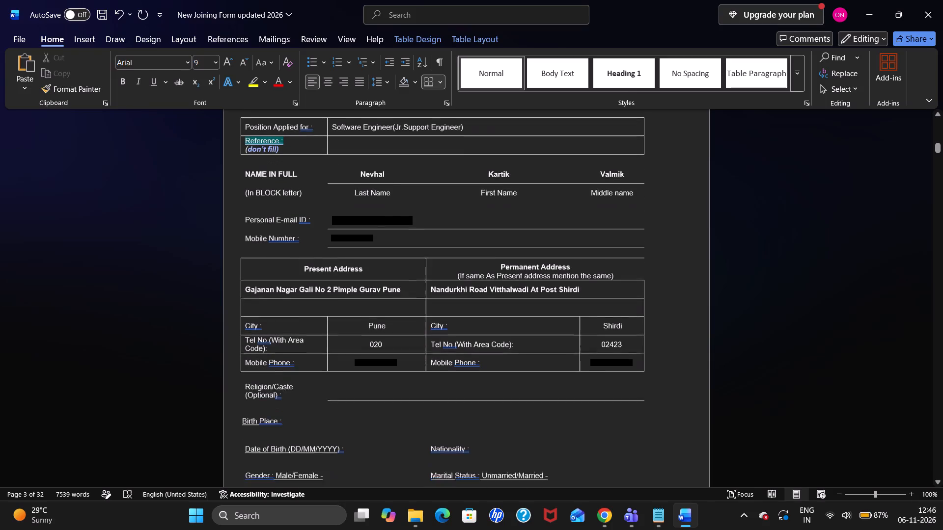
scroll(372, 244, down, 1)
key(ctrl+s)
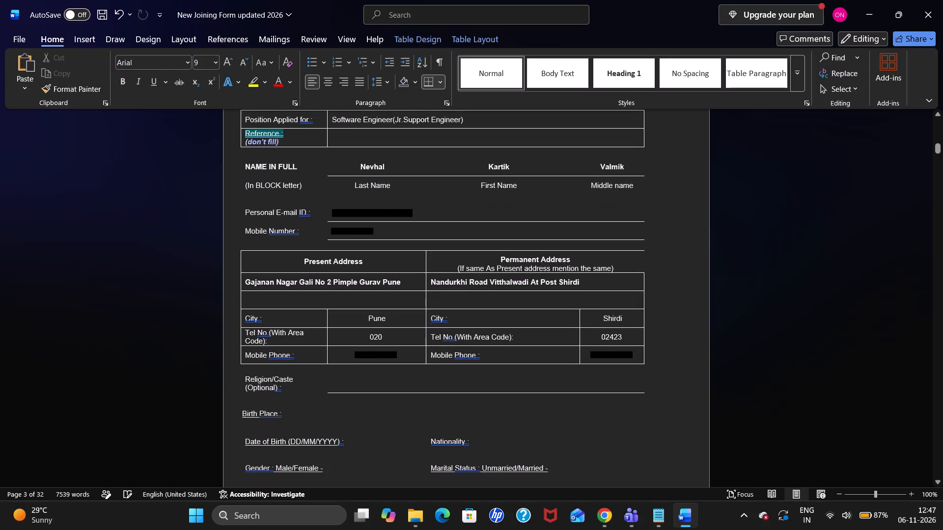
key(ctrl+s)
scroll(372, 244, down, 1)
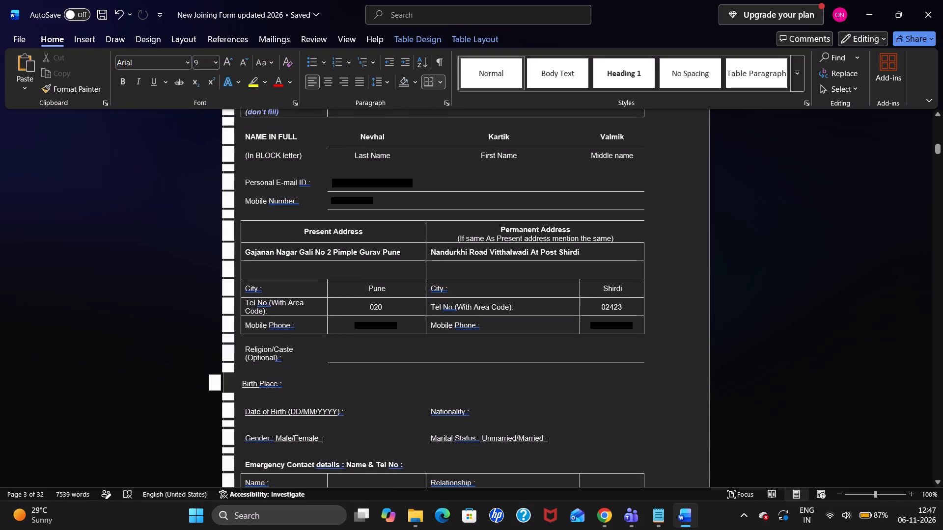
scroll(372, 244, down, 2)
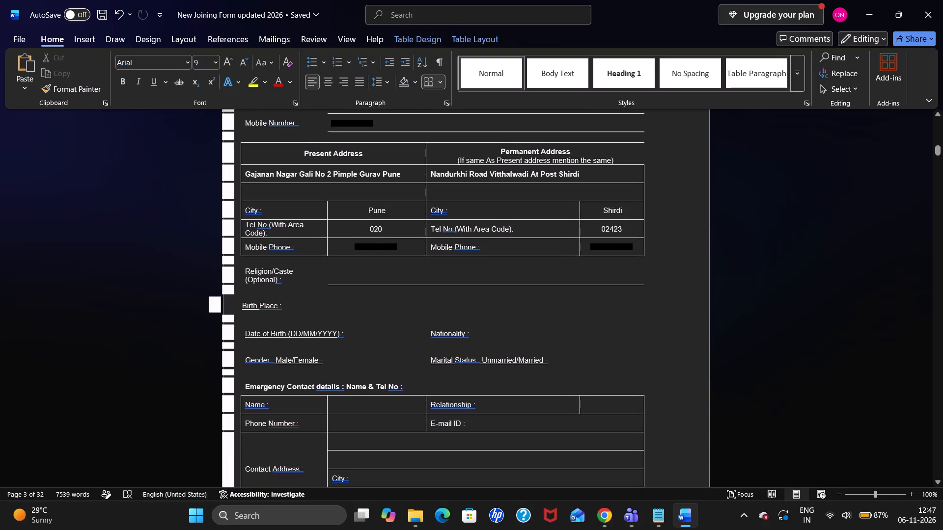
click(350, 279)
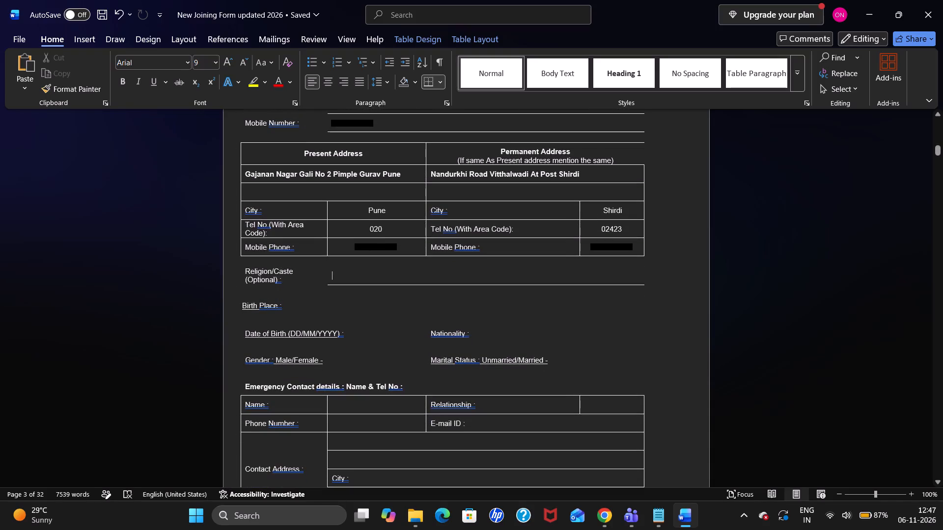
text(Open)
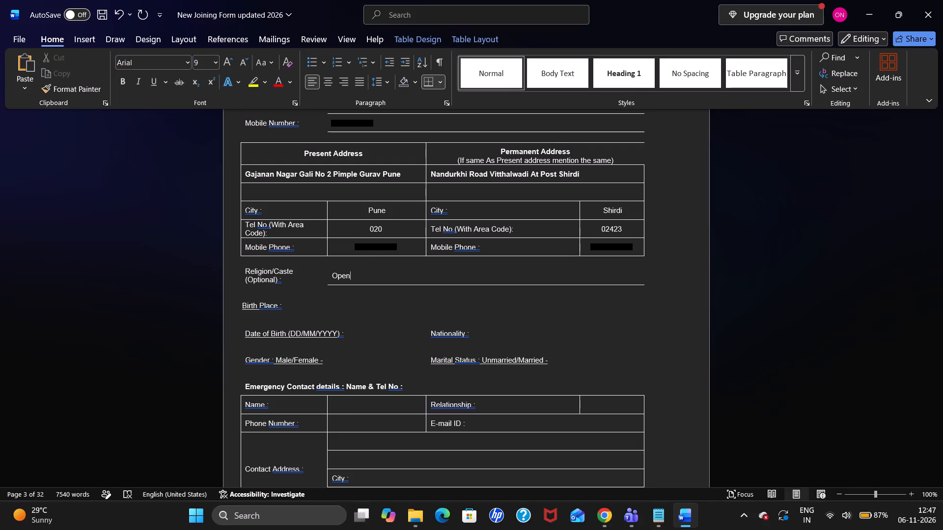
click(304, 310)
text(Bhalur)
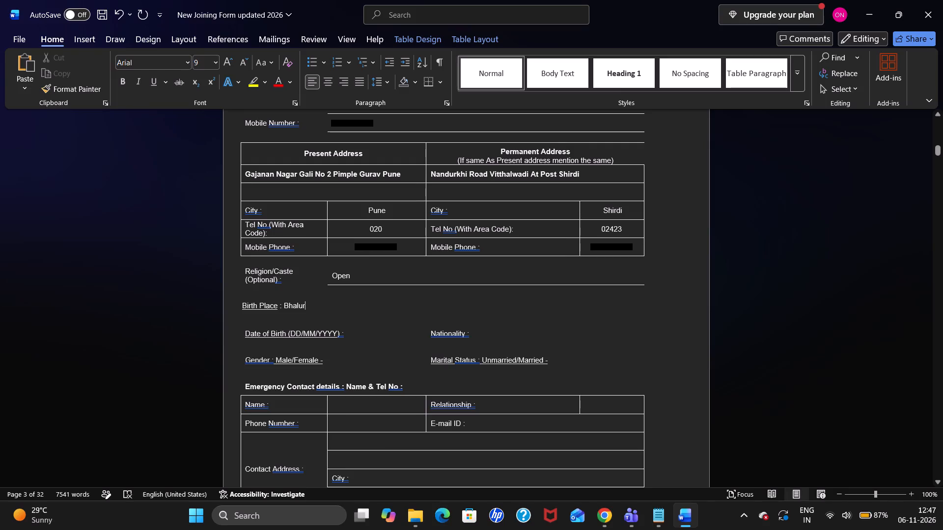
Enter the candidate's date of birth in DD/MM/YYYY format and fill in Nationality as Indian.
click(365, 335)
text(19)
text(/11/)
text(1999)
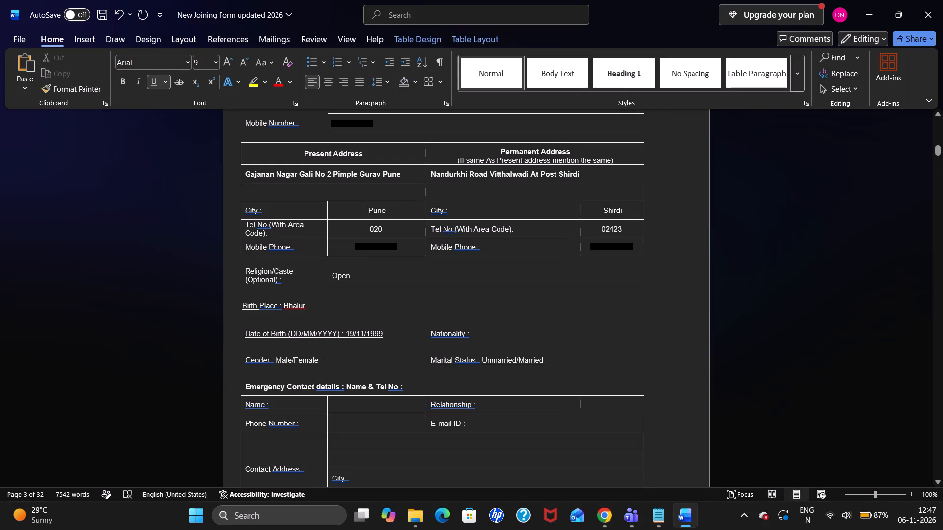
click(485, 328)
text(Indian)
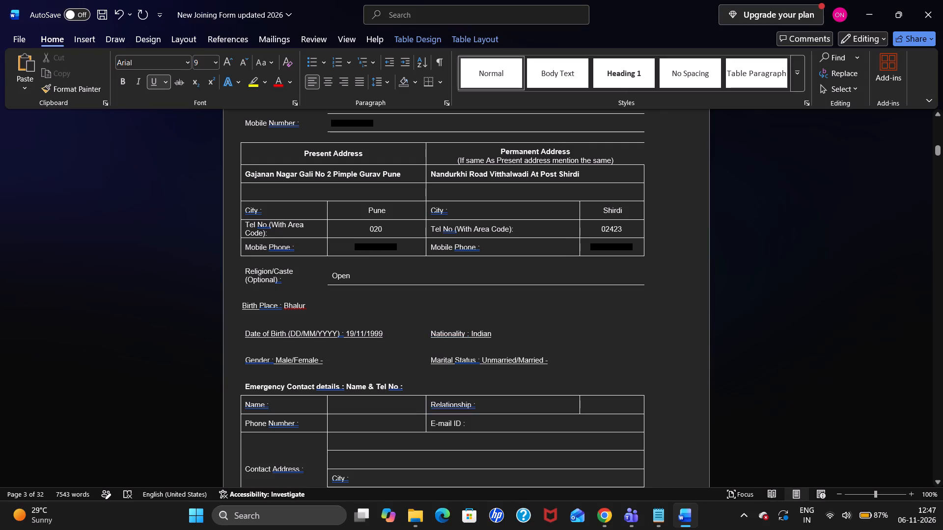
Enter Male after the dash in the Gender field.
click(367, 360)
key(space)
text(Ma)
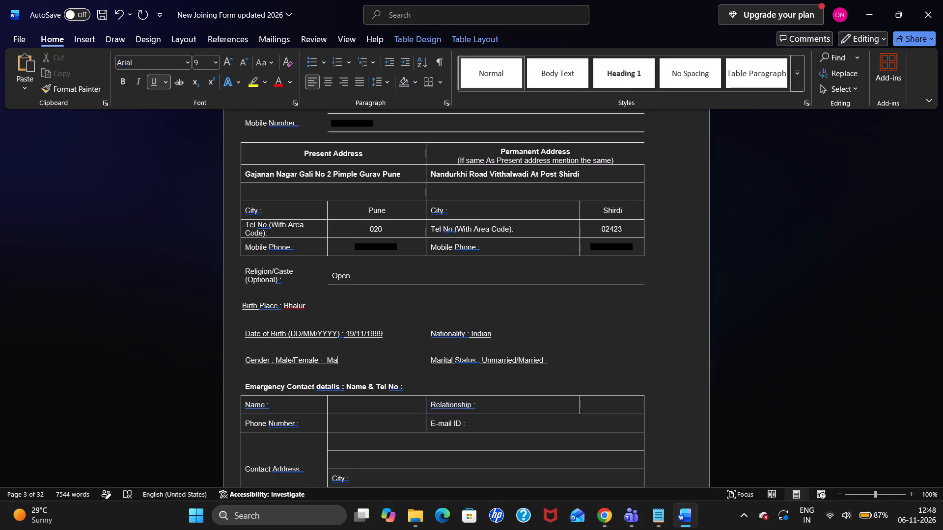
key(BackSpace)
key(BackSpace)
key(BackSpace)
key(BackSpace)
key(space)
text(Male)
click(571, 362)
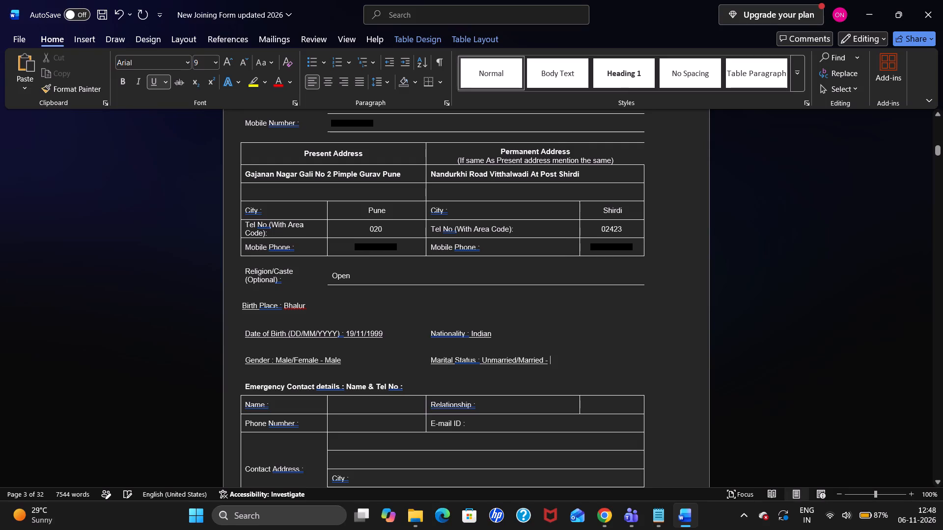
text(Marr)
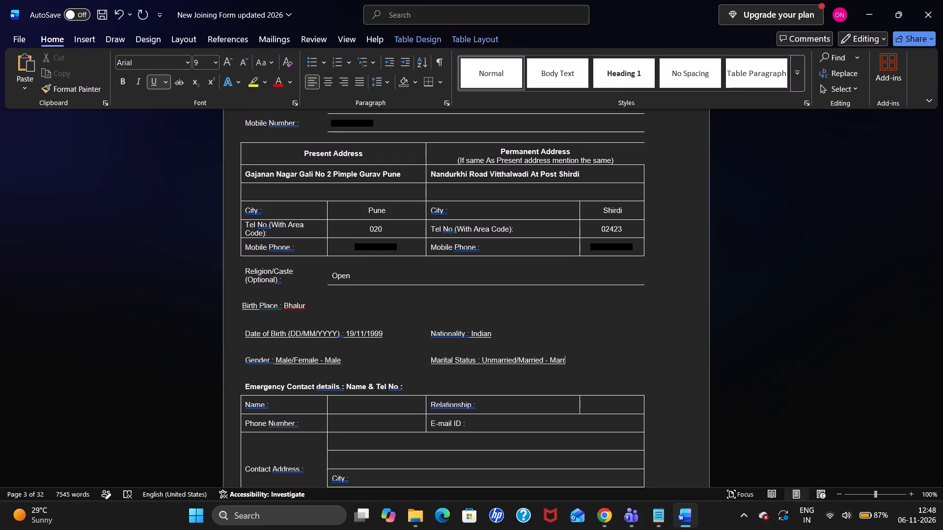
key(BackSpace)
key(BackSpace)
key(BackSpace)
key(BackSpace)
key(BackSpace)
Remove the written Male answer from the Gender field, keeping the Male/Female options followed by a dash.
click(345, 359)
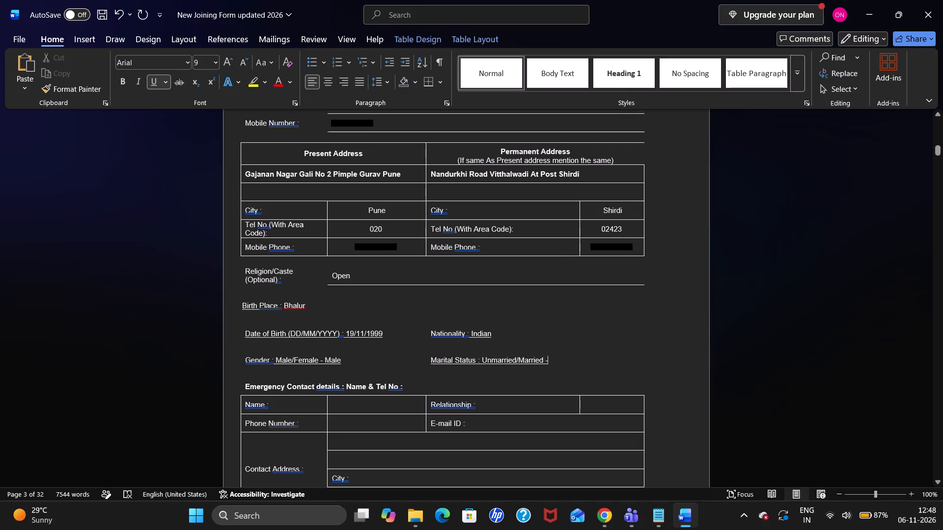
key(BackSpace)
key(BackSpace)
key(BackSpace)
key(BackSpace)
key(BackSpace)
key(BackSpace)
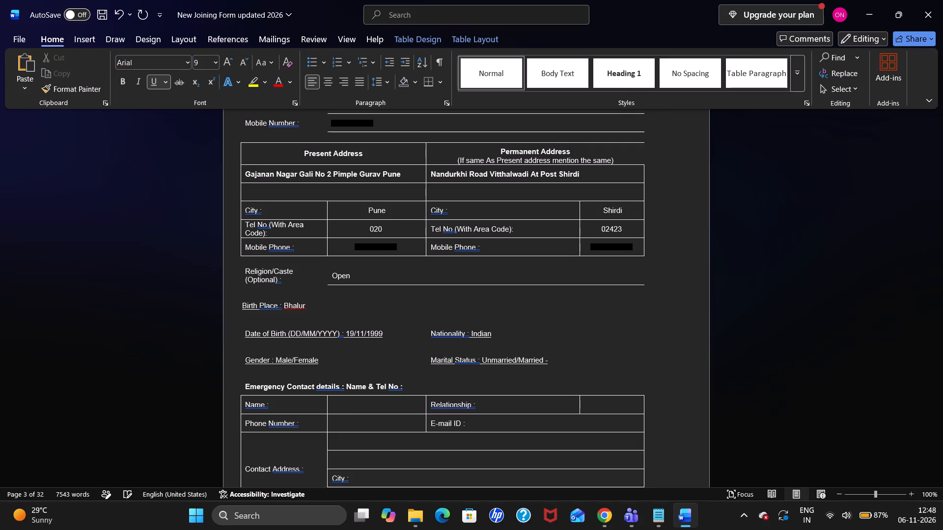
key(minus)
Highlight Male in the Gender options and Married in the Marital Status options in yellow, and save the document.
double_click(282, 361)
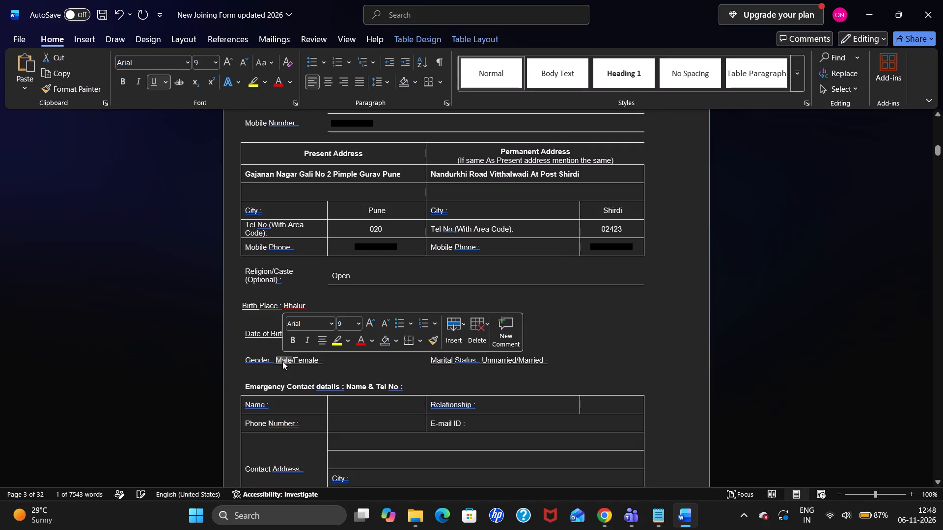
click(338, 338)
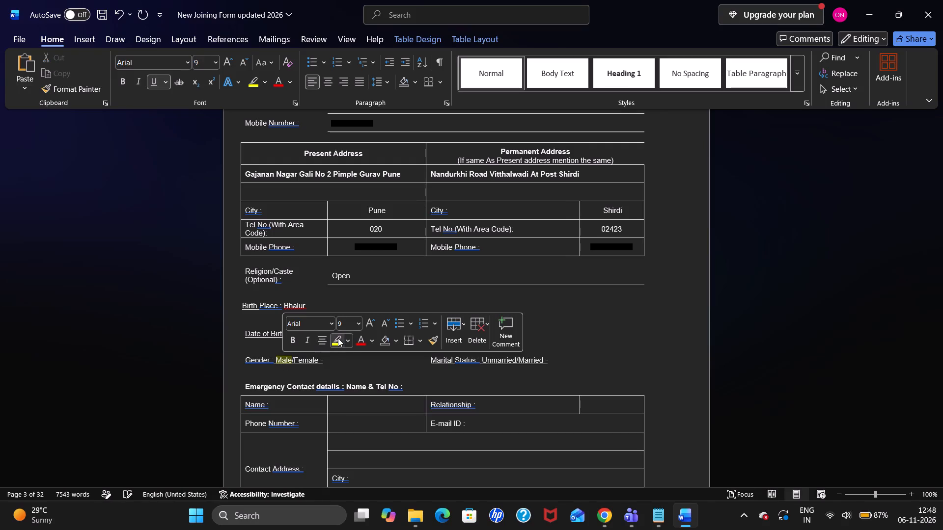
double_click(531, 362)
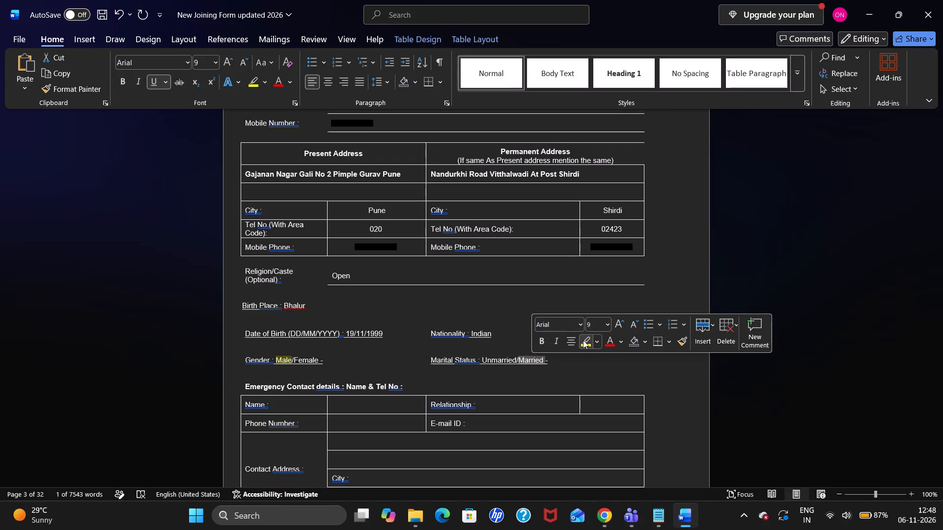
click(583, 340)
click(560, 366)
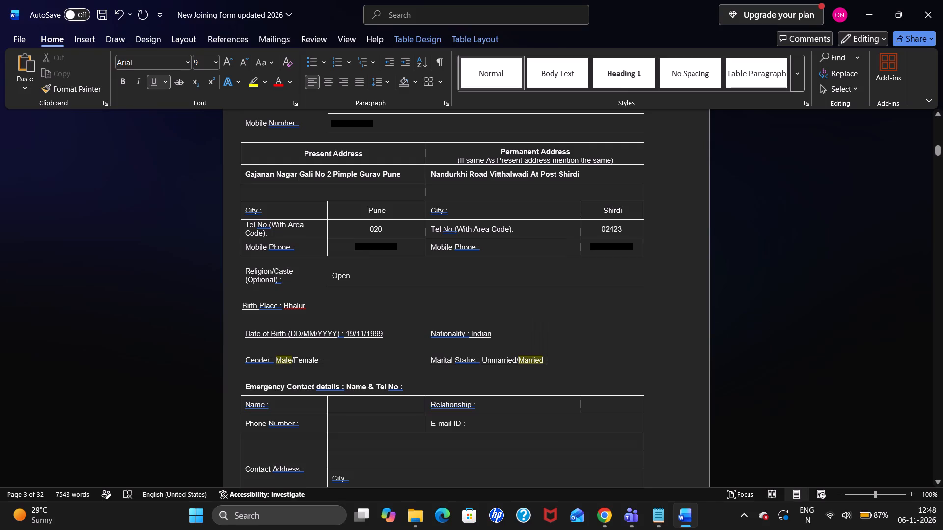
key(ctrl+s)
key(ctrl+s)
key(ctrl+s)
key(ctrl+s)
key(ctrl+s)
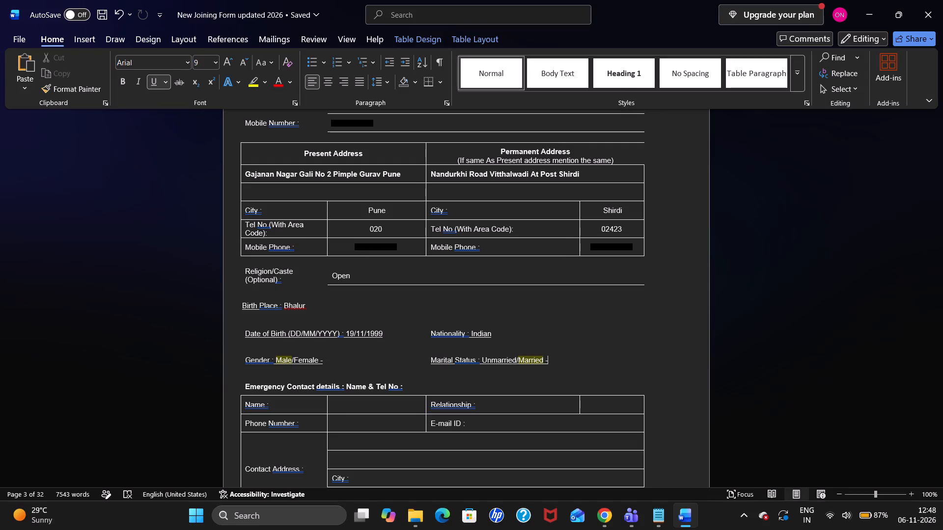
key(ctrl+s)
Enter the emergency contact's full name in the Name field of the Emergency Contact details table.
scroll(514, 408, down, 2)
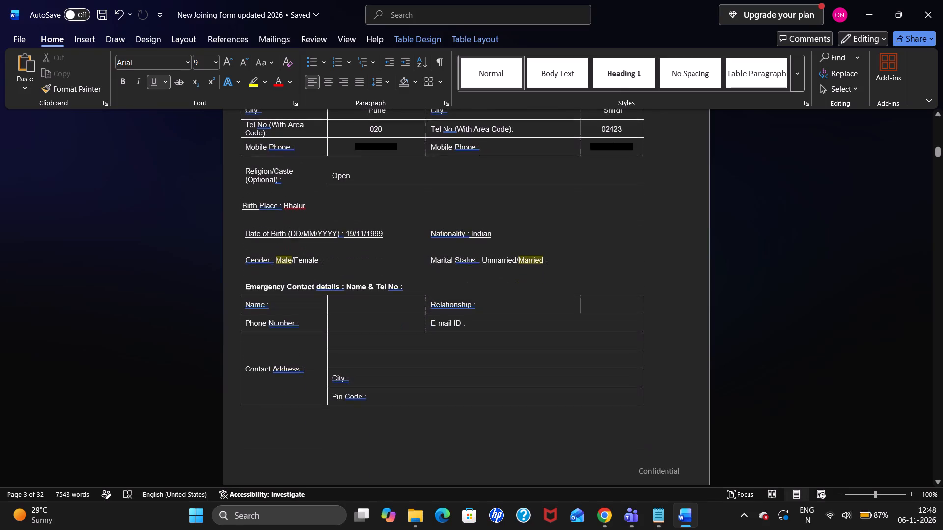
scroll(514, 408, up, 1)
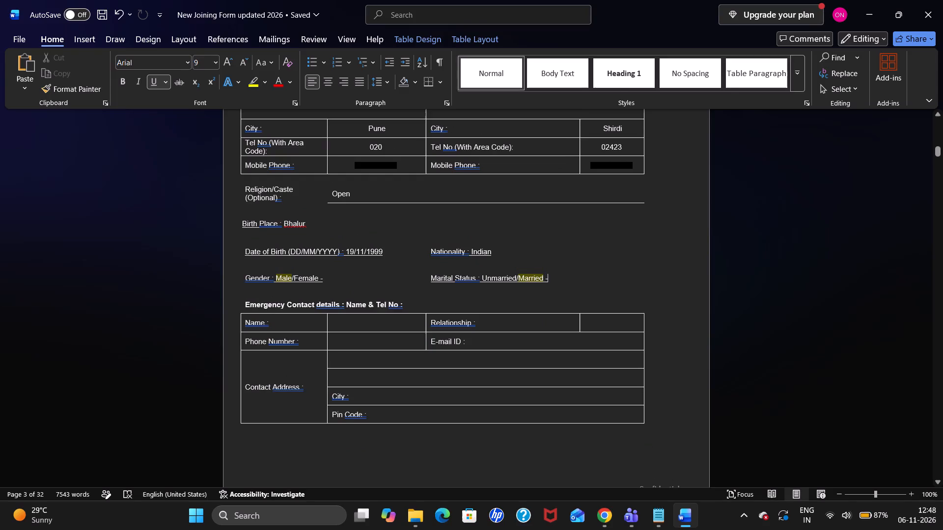
click(369, 320)
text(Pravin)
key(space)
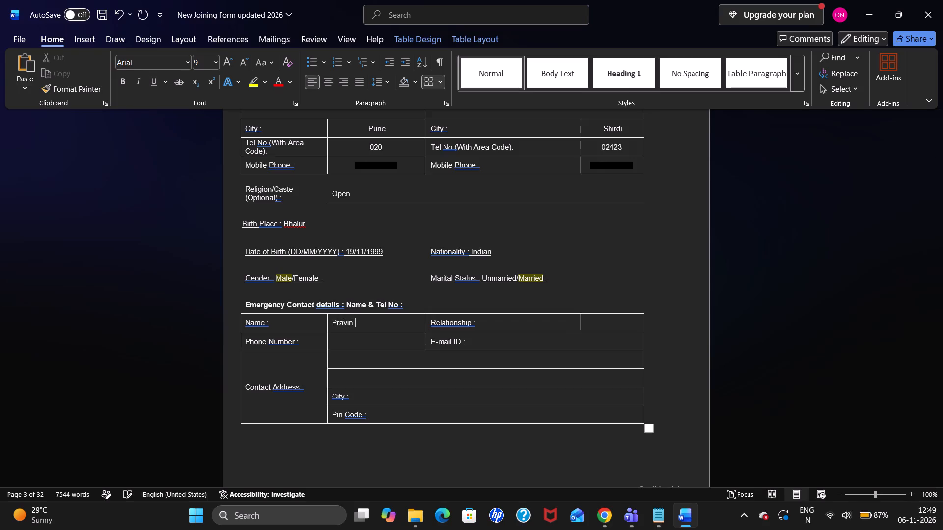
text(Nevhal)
Begin the Phone Number entry in the Emergency Contact details table.
click(350, 340)
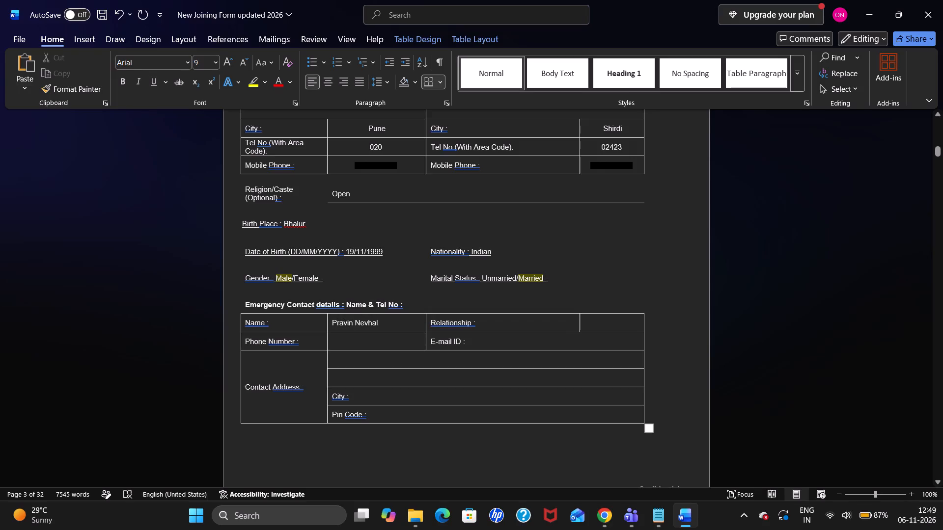
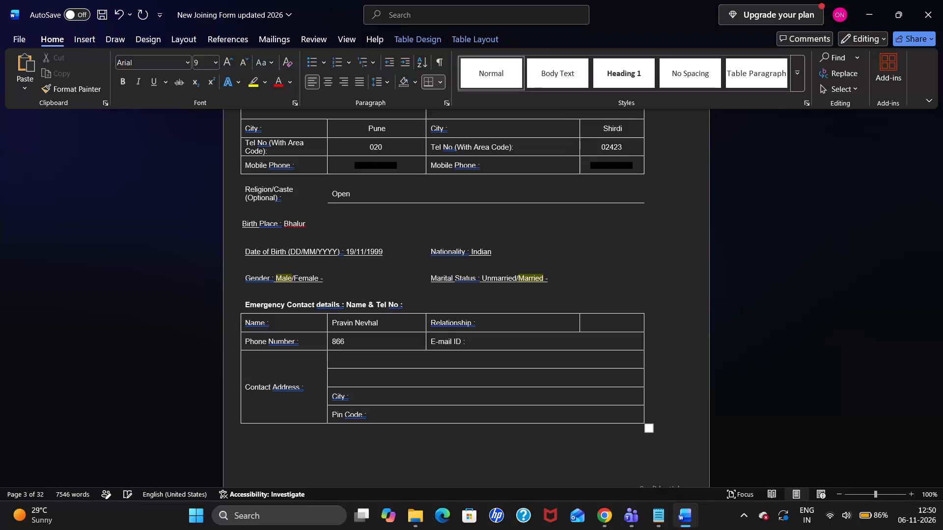
Complete the emergency contact's phone number in the Phone Number field of the Emergency Contact details table.
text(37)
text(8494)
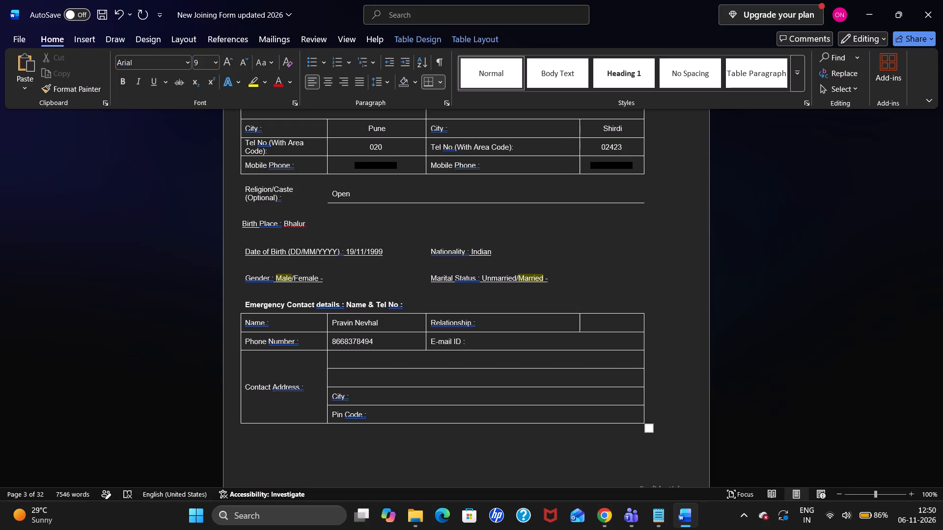
Enter Brother after the Relationship label in the Emergency Contact details table.
click(500, 316)
key(space)
text(Brother)
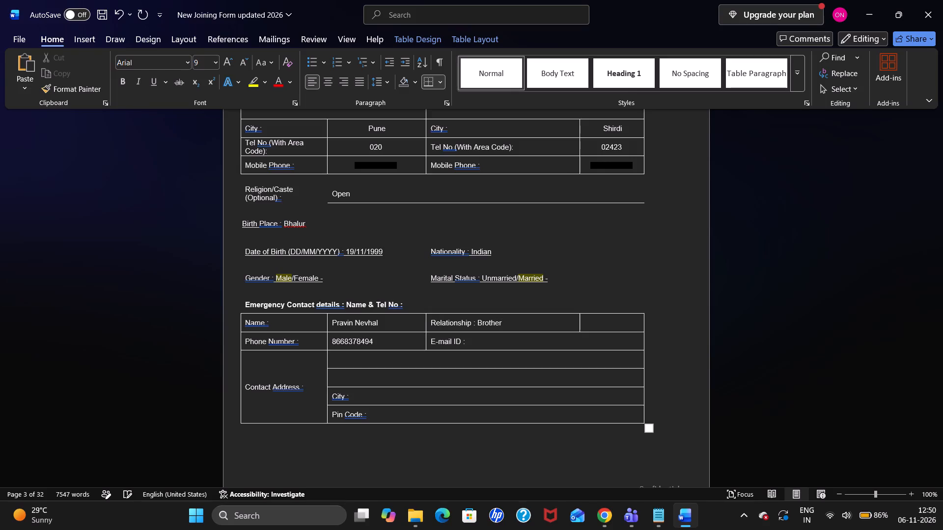
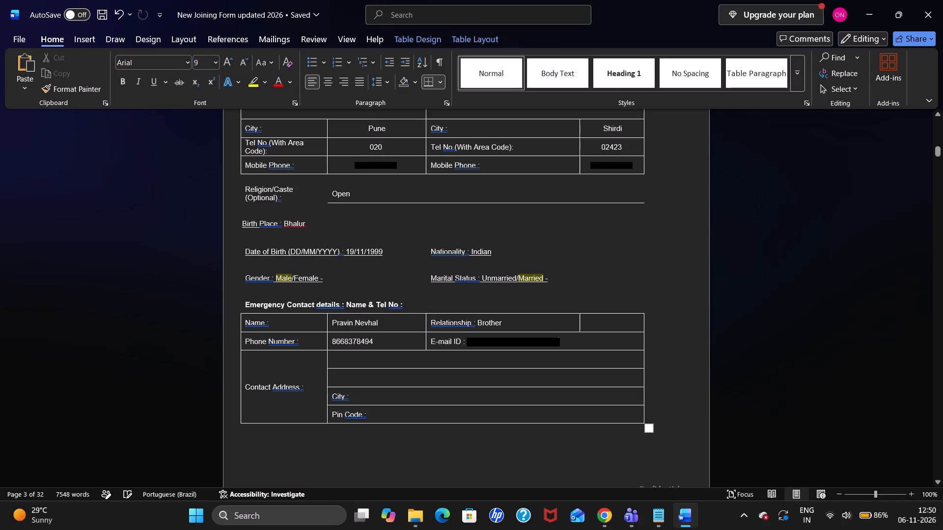
Begin the emergency contact's address on the first blank Contact Address line of the Emergency Contact details table.
click(389, 357)
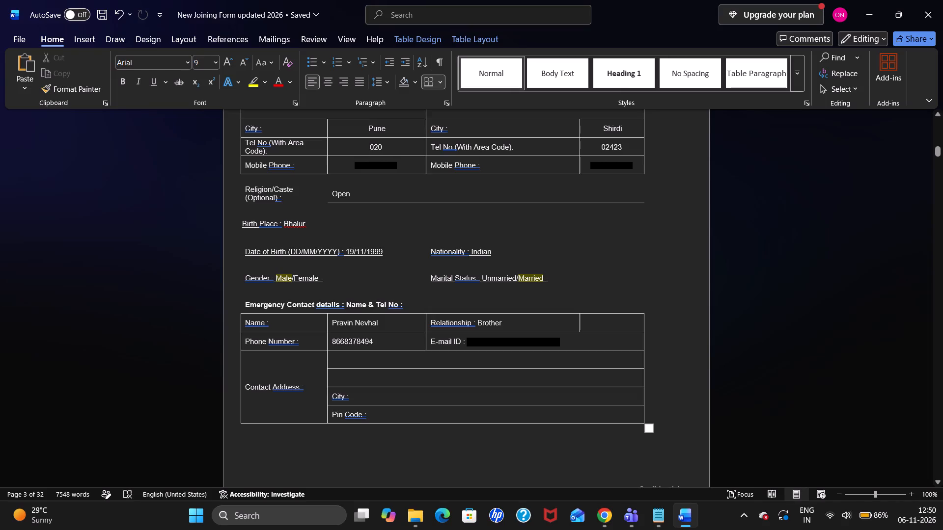
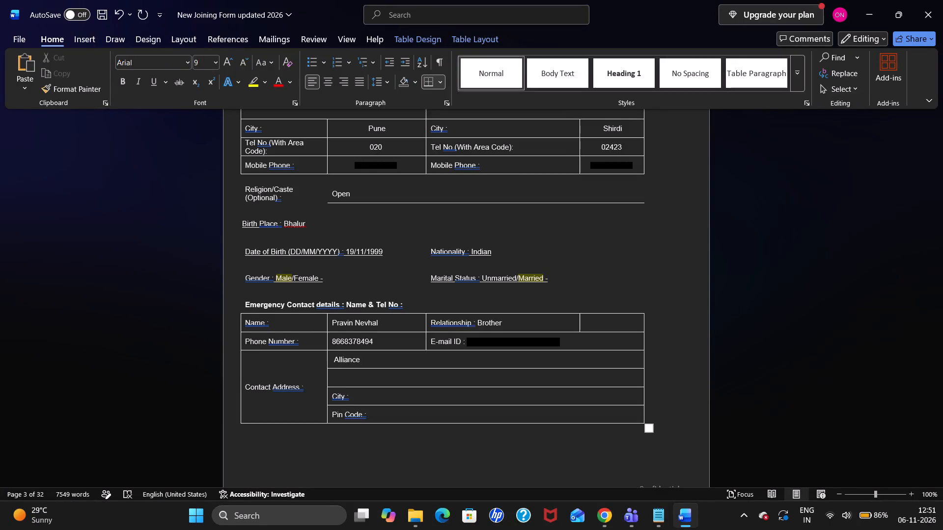
Complete the emergency contact's street address, area and pin code on the first Contact Address line.
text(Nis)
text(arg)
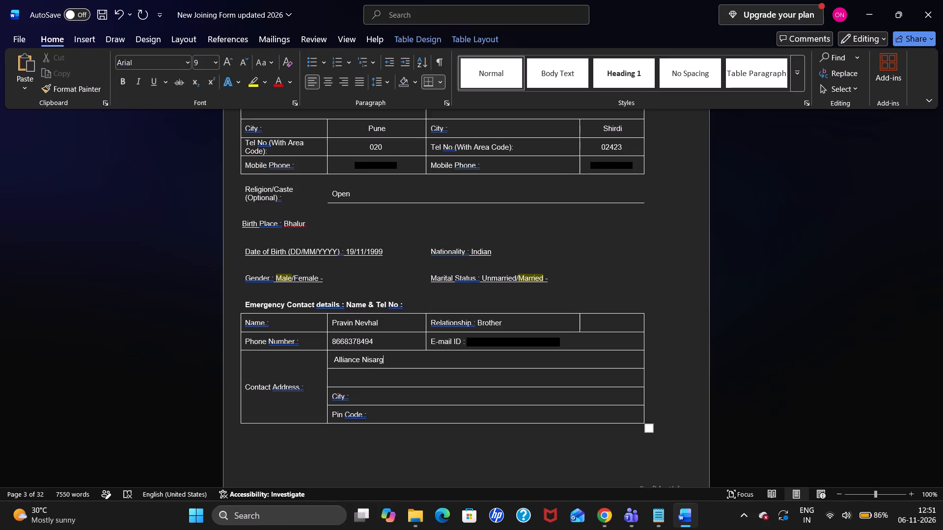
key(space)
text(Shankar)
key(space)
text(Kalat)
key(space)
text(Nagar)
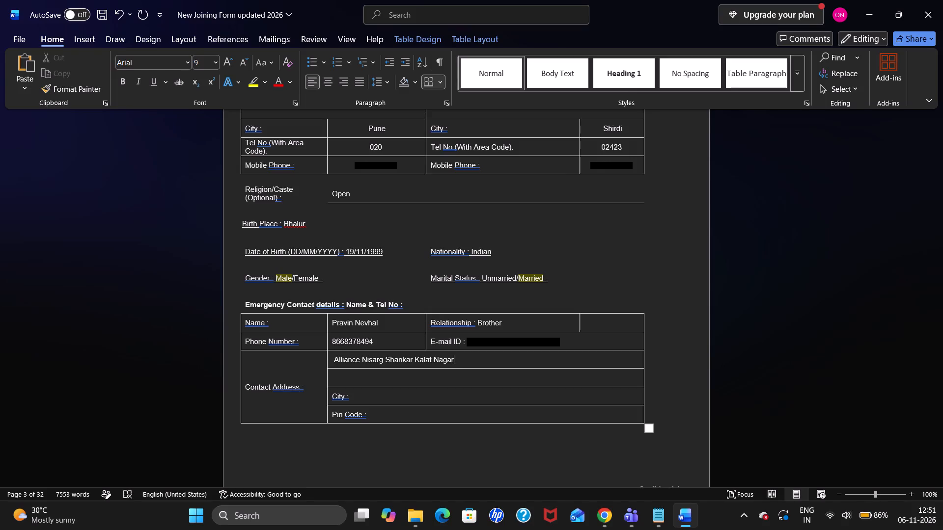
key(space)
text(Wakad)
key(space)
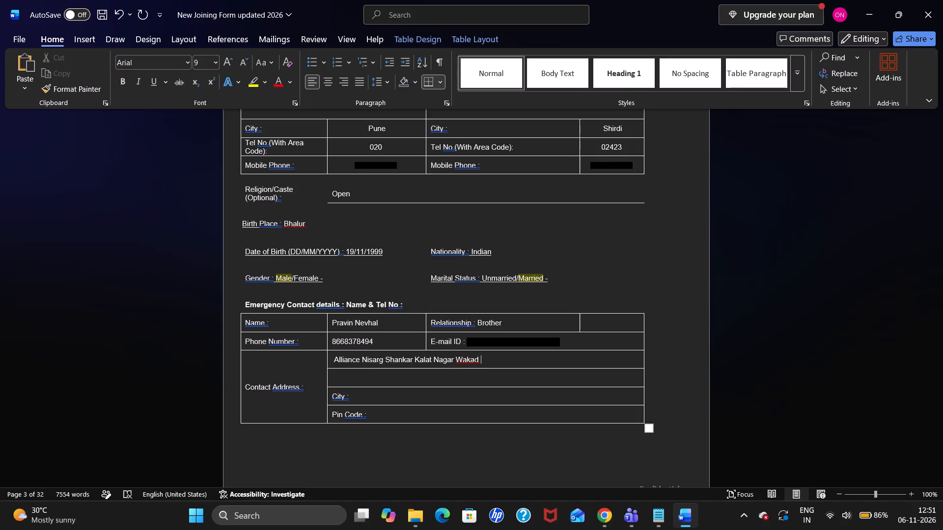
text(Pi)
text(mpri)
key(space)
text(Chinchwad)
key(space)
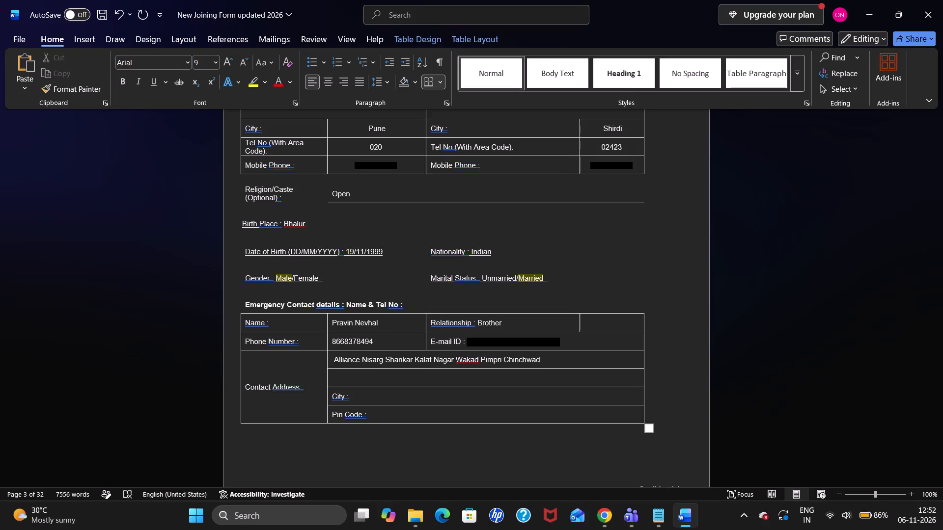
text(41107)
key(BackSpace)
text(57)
Fill in the emergency contact's City as Pune and the Pin Code in the Contact Address rows, and save the document.
click(354, 402)
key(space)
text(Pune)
click(383, 416)
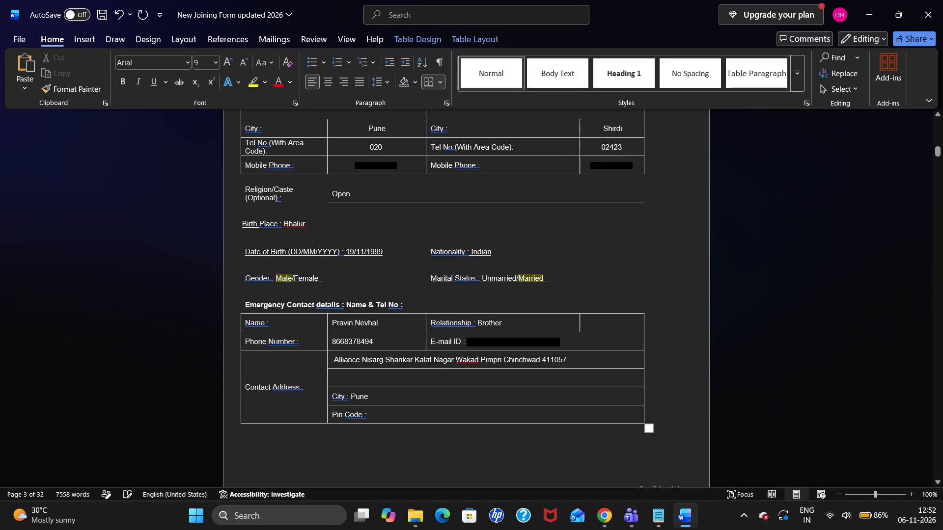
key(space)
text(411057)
scroll(422, 389, down, 1)
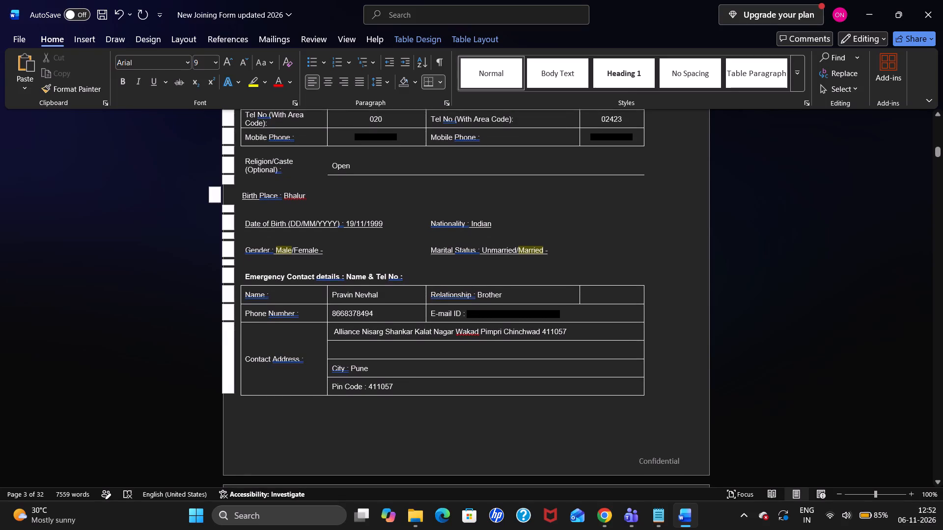
key(ctrl+s)
key(ctrl+s)
key(ctrl+s)
key(ctrl+s)
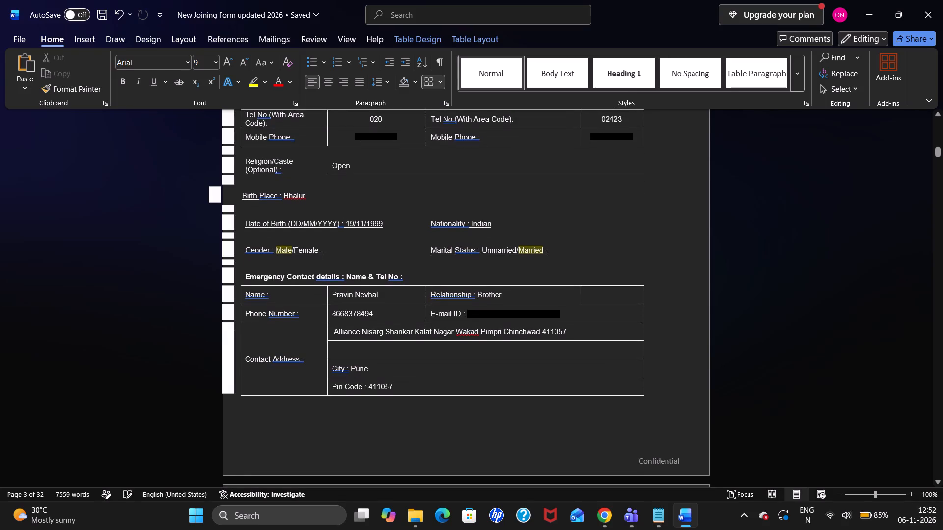
Write Male after the Gender options and Married after the Marital Status options, and save the document.
click(349, 254)
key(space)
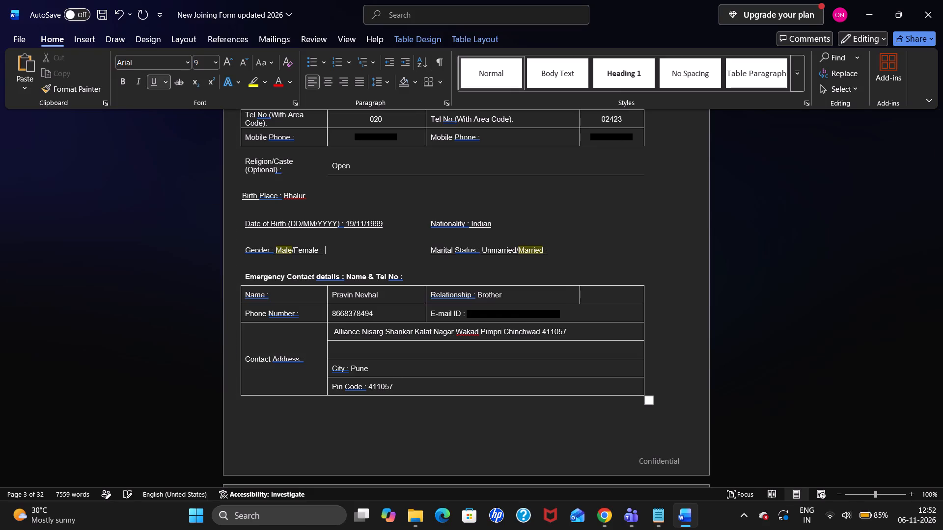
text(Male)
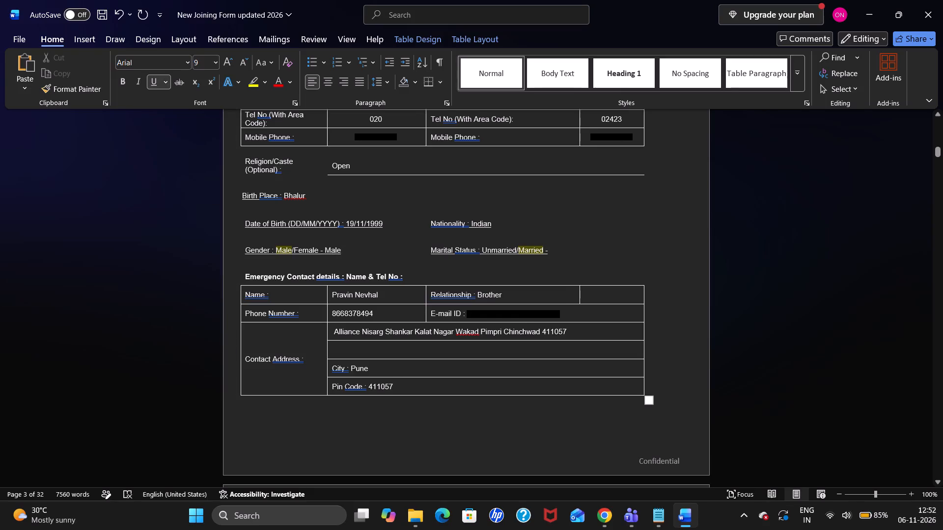
click(565, 254)
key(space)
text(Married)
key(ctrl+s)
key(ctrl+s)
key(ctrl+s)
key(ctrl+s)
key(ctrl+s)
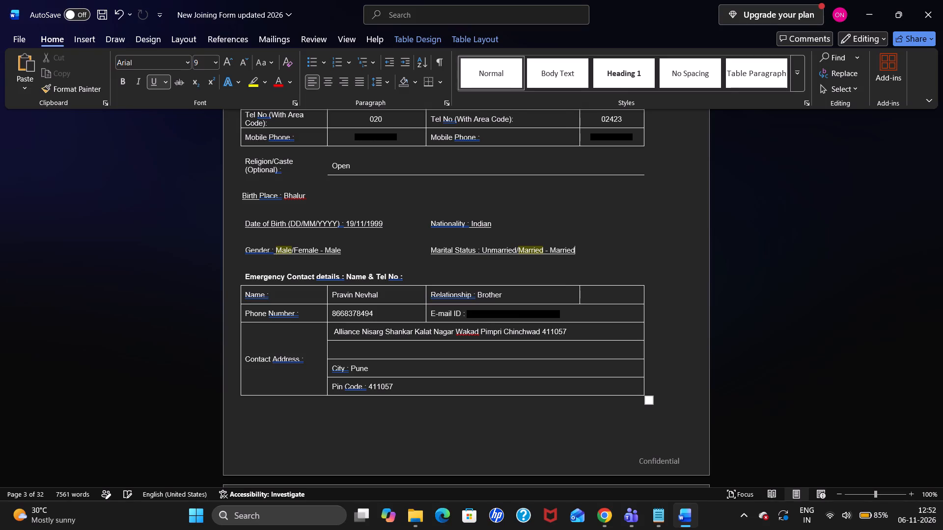
Begin the first blank row of the Education Record table at its Education Name cell.
scroll(524, 287, down, 1)
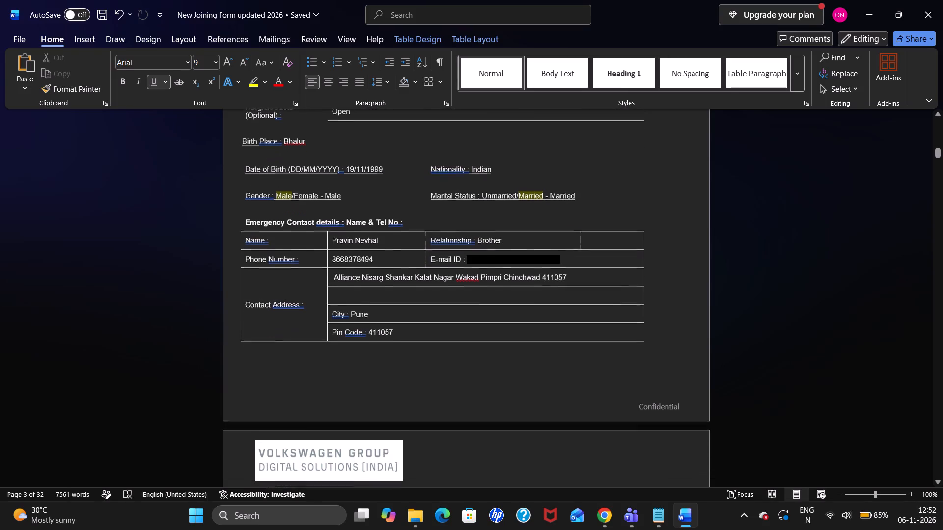
scroll(524, 287, down, 3)
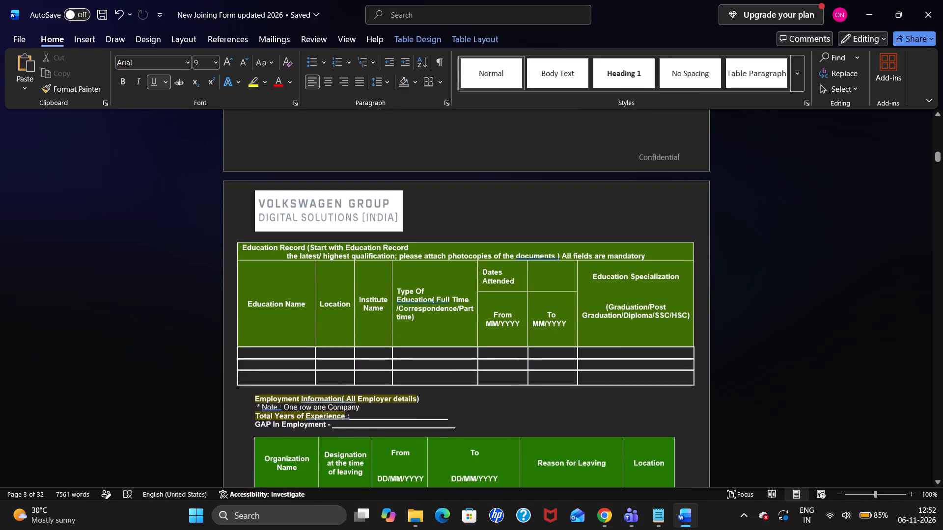
scroll(524, 287, down, 1)
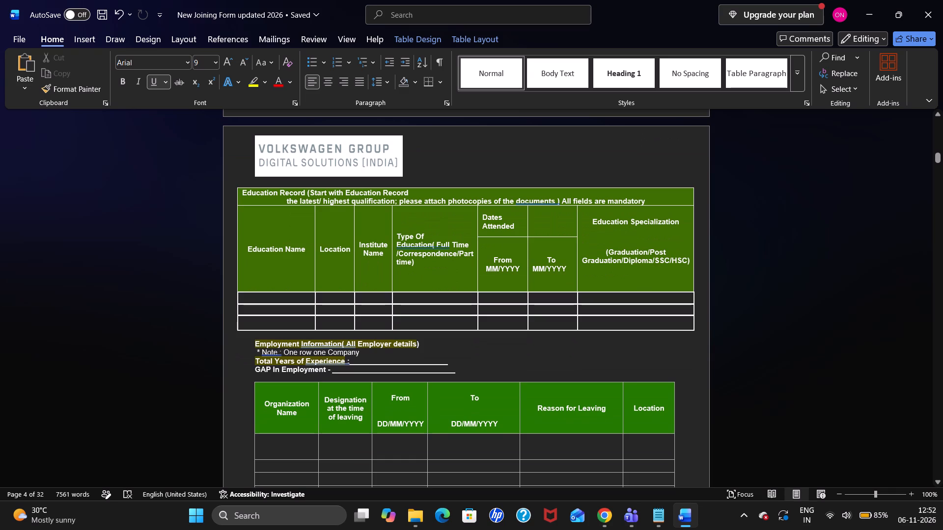
key(ctrl+s)
click(281, 299)
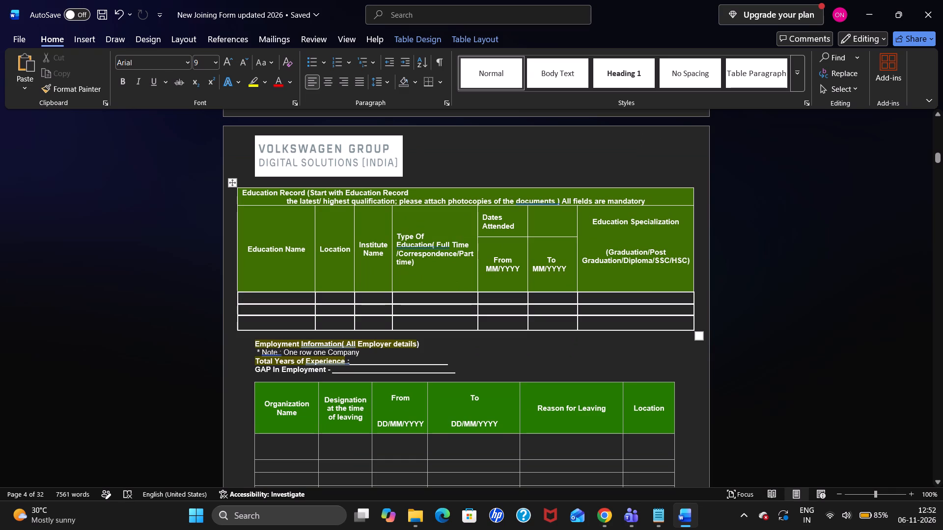
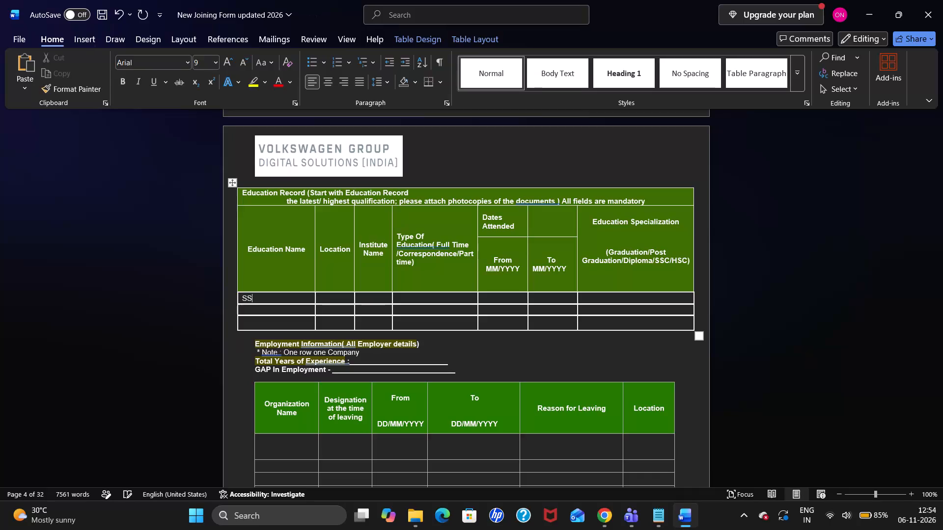
Fill the Education Name column of the Education Record table with SSC, HSC and Degree, one per row.
key(Return)
key(c)
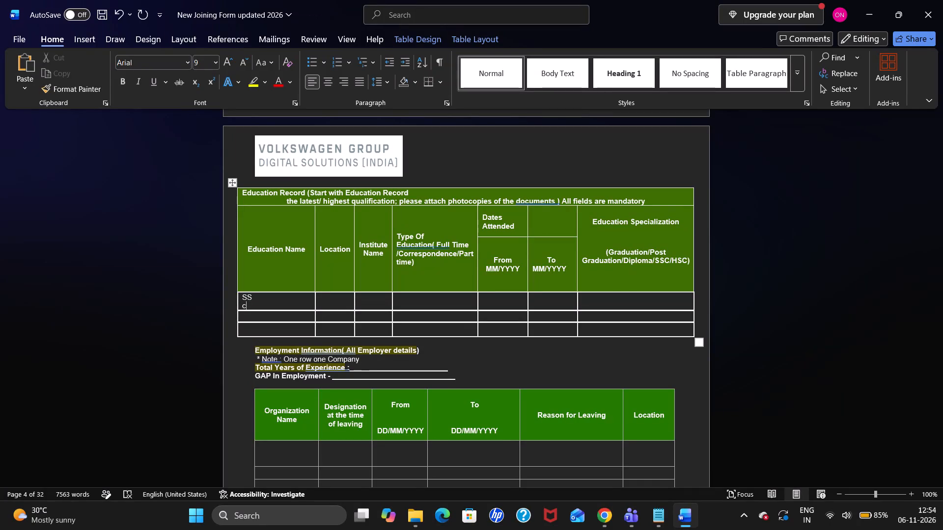
key(BackSpace)
key(BackSpace)
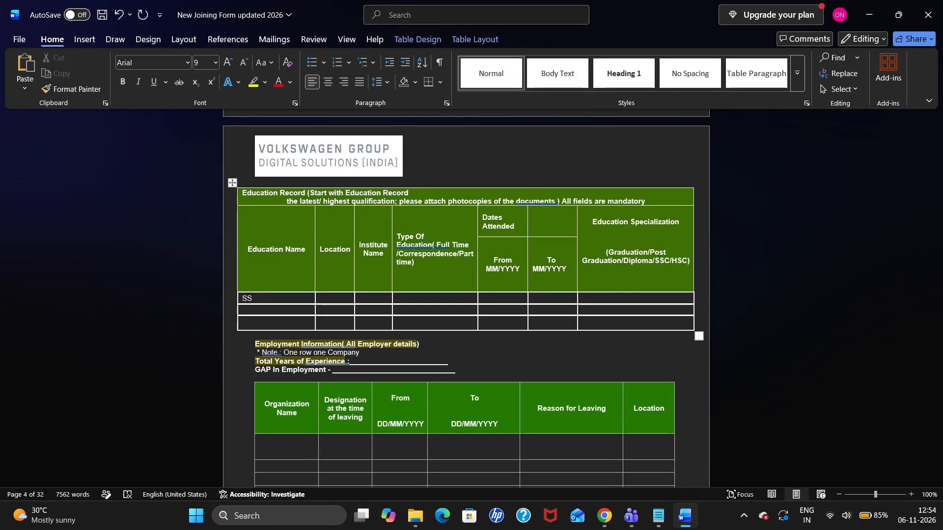
key(shift+c)
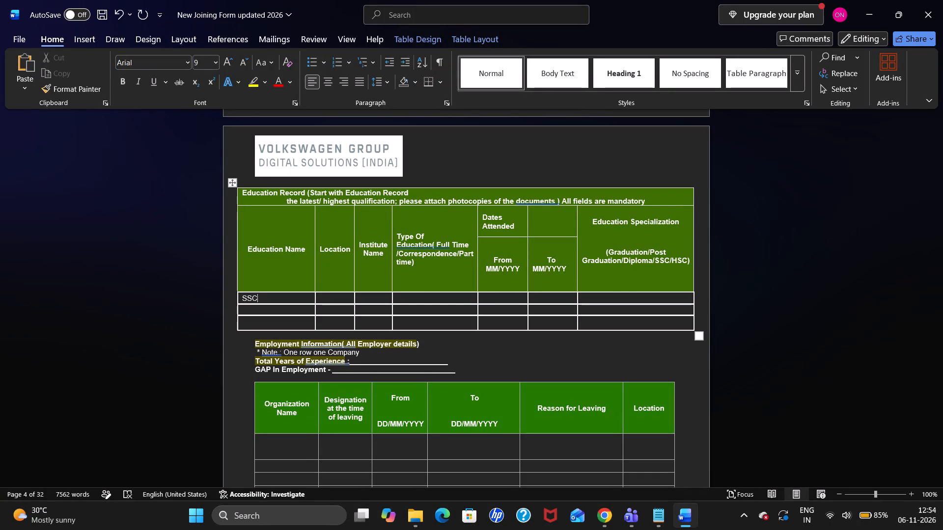
click(277, 307)
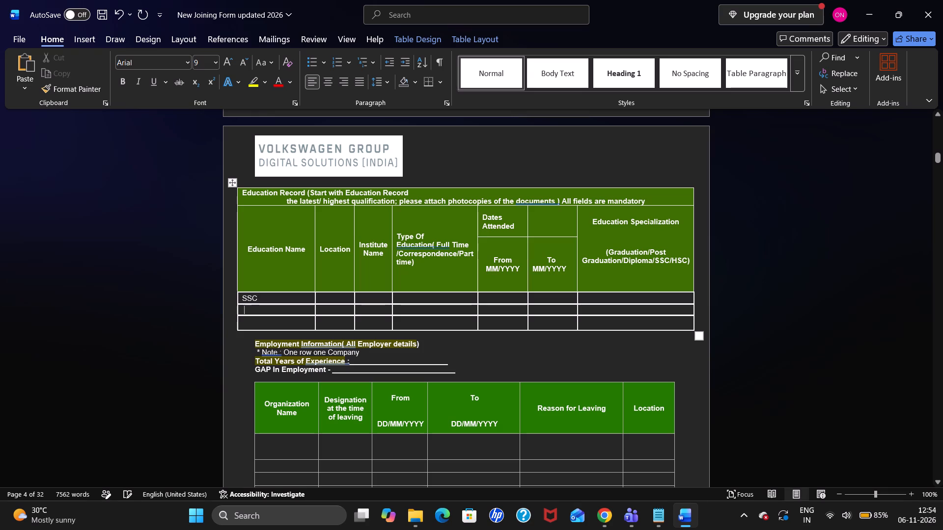
text(HSC)
click(274, 322)
text(Degree)
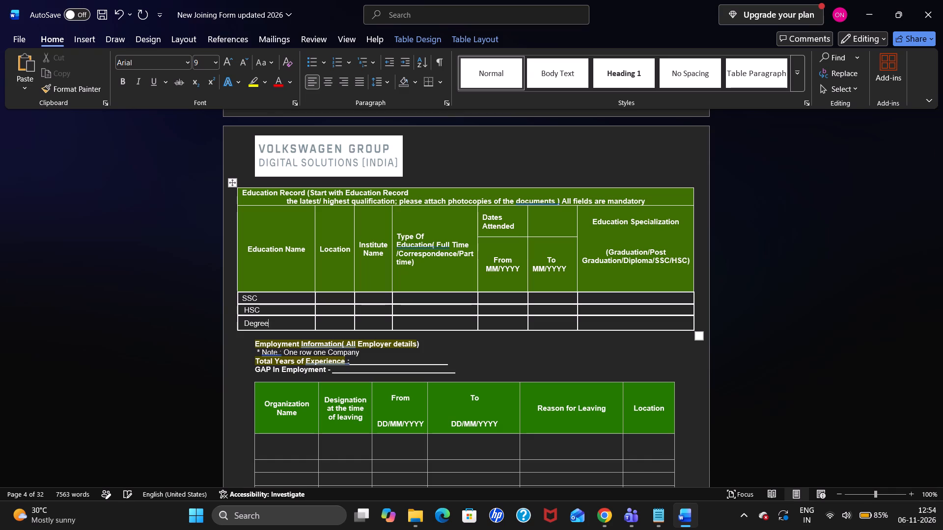
Fill in the Location column with Shirdi for SSC, Shirdi for HSC and Nashik for Degree.
click(332, 299)
text(Shie)
key(BackSpace)
text(rdi)
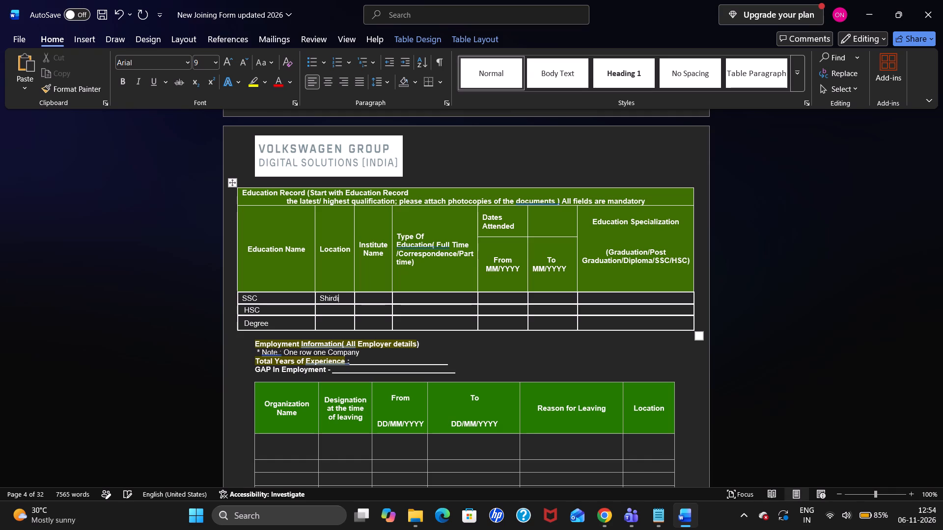
click(327, 306)
text(Shirdi)
click(324, 327)
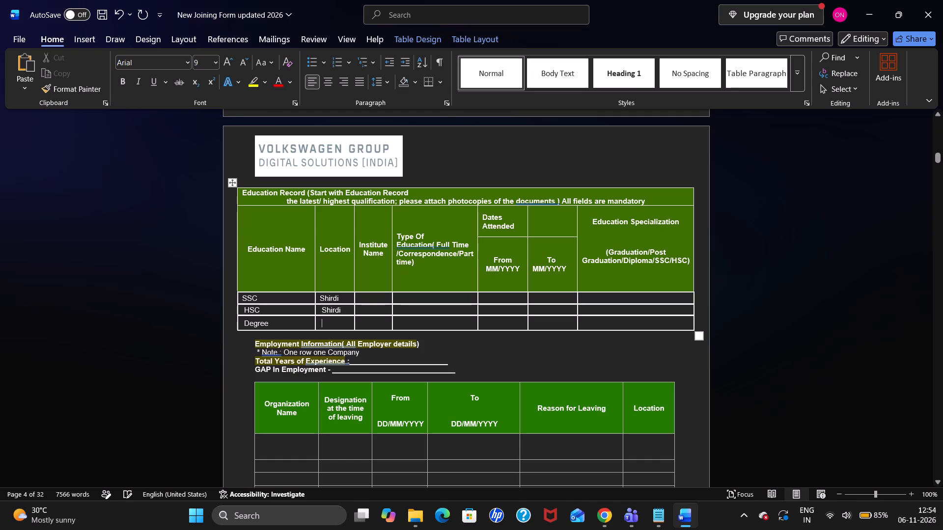
text(Nashik)
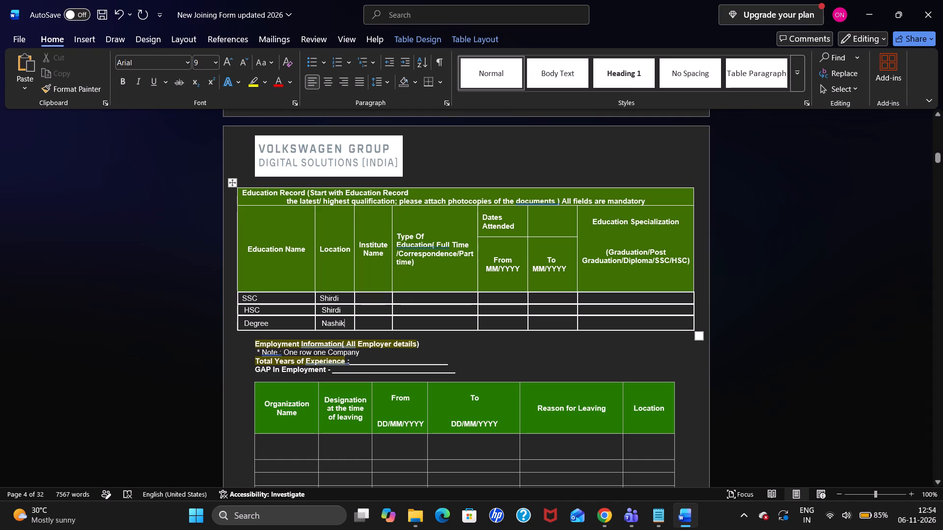
Enter "Shri Sainath Madhyamik Vidyalaya Shirdi." as the Institute Name in the SSC row.
click(366, 292)
click(366, 296)
text(Shri)
key(space)
text(sainath)
key(space)
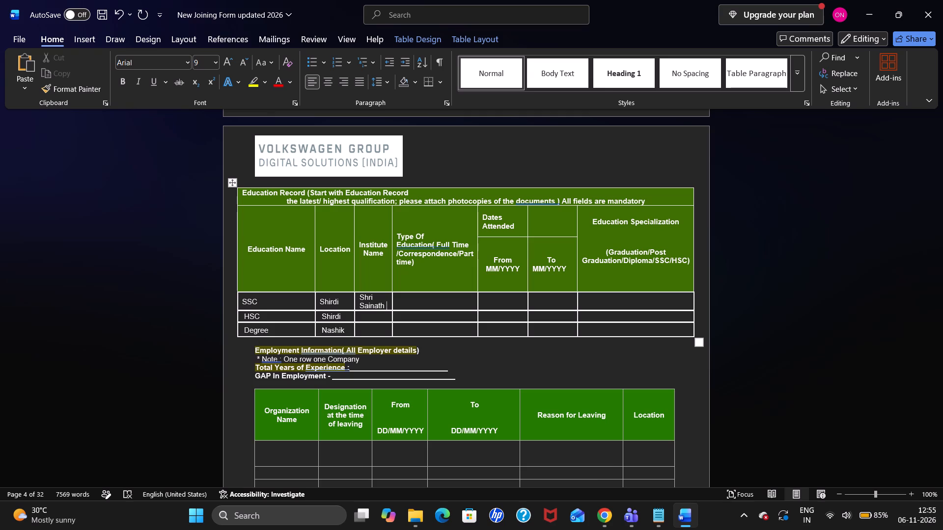
text(Madhya)
text(mik)
key(space)
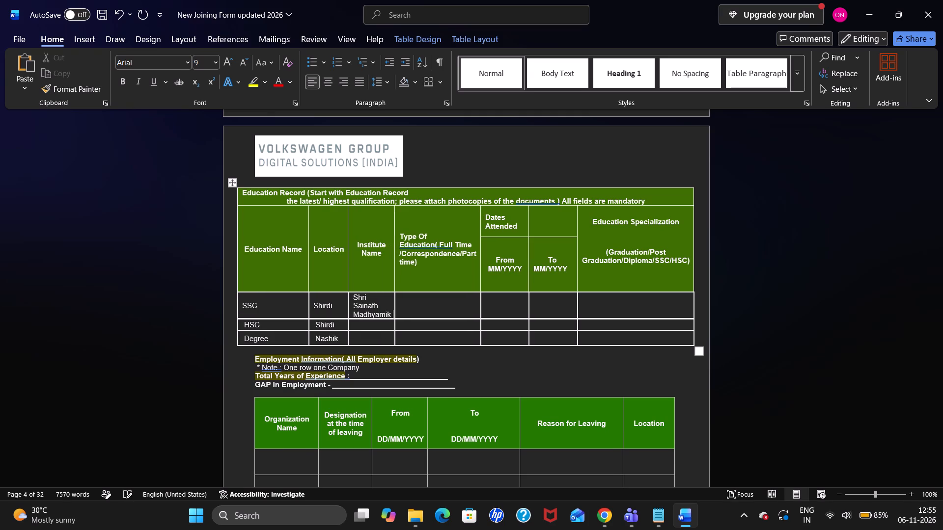
text(Vida)
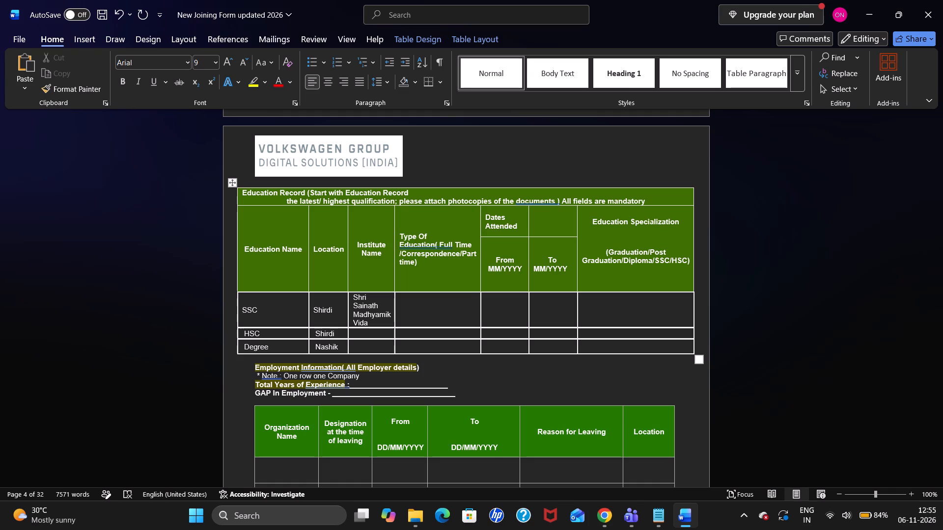
text(lya)
key(BackSpace)
key(BackSpace)
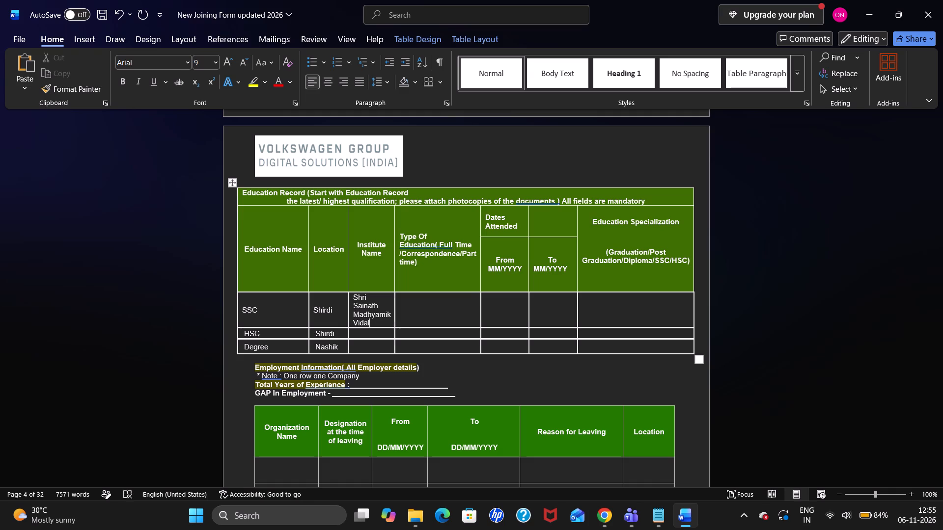
key(BackSpace)
key(BackSpace)
text(ya)
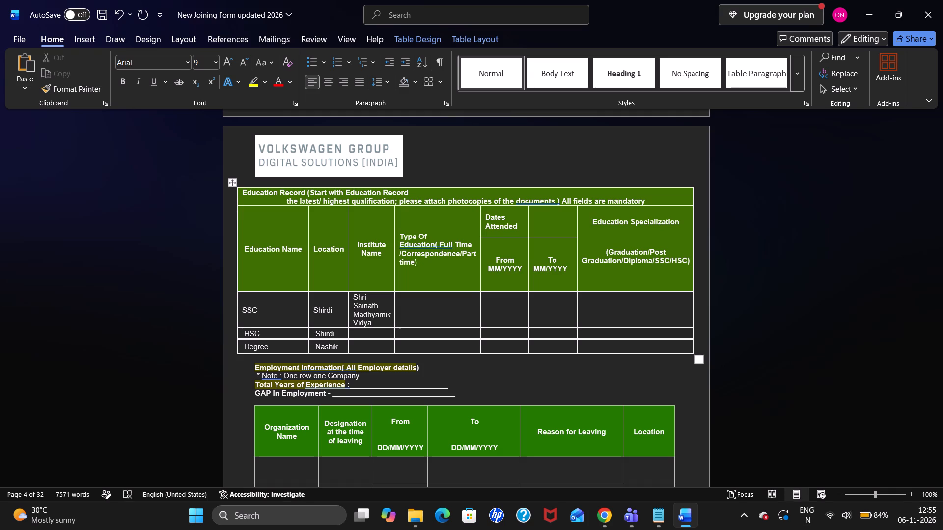
text(la)
text(ya)
key(space)
text(Shie)
key(BackSpace)
key(r)
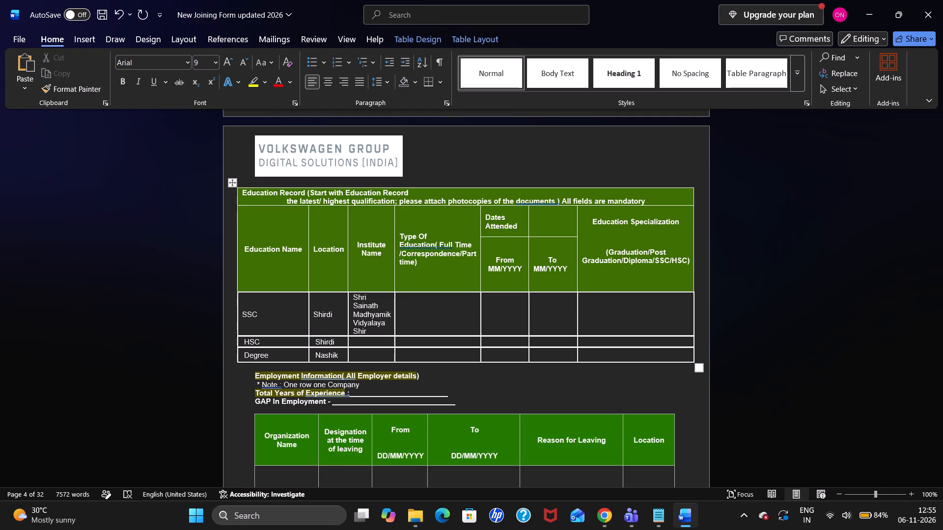
text(di)
key(period)
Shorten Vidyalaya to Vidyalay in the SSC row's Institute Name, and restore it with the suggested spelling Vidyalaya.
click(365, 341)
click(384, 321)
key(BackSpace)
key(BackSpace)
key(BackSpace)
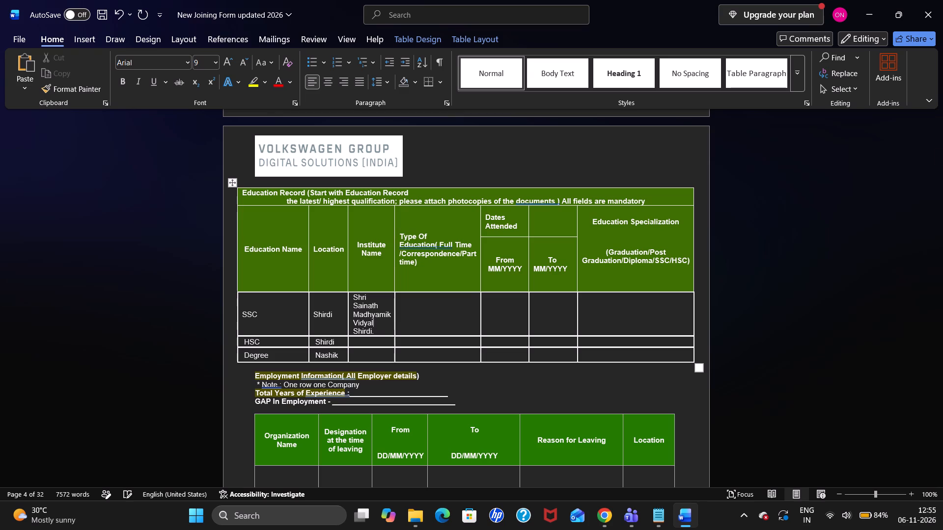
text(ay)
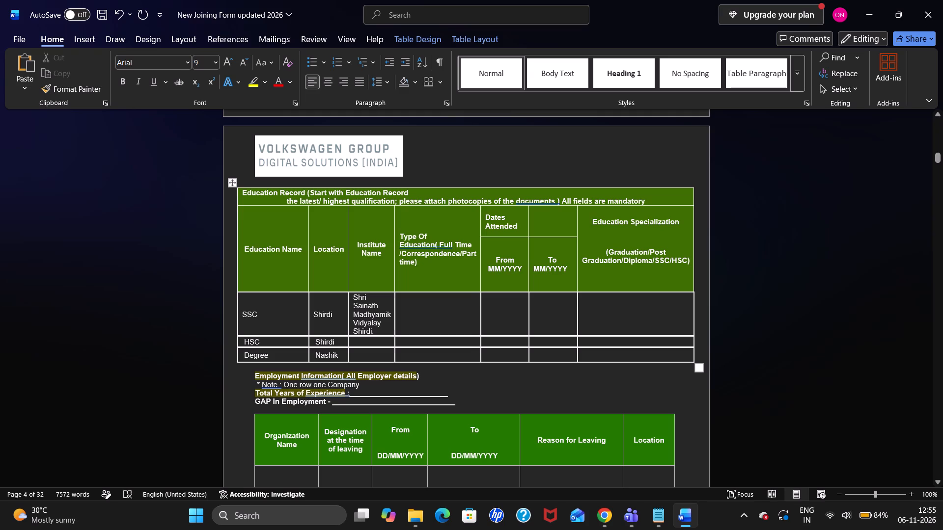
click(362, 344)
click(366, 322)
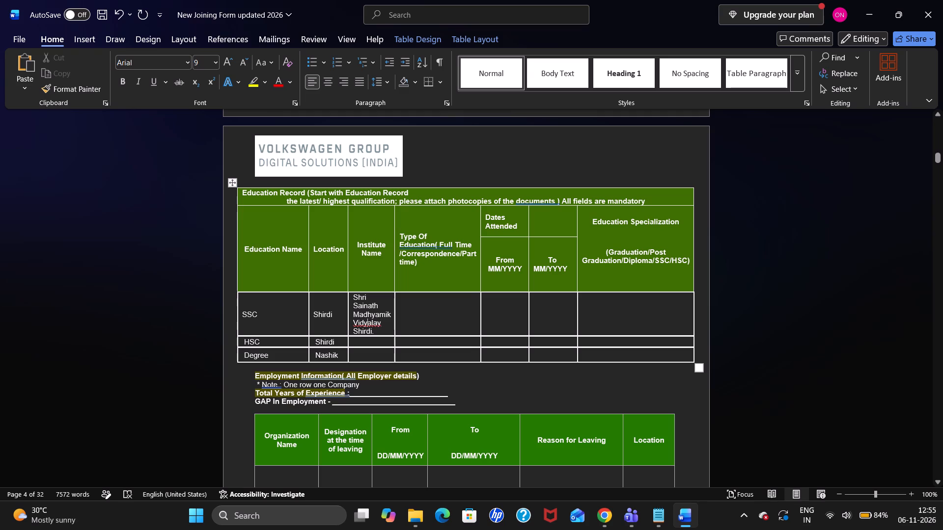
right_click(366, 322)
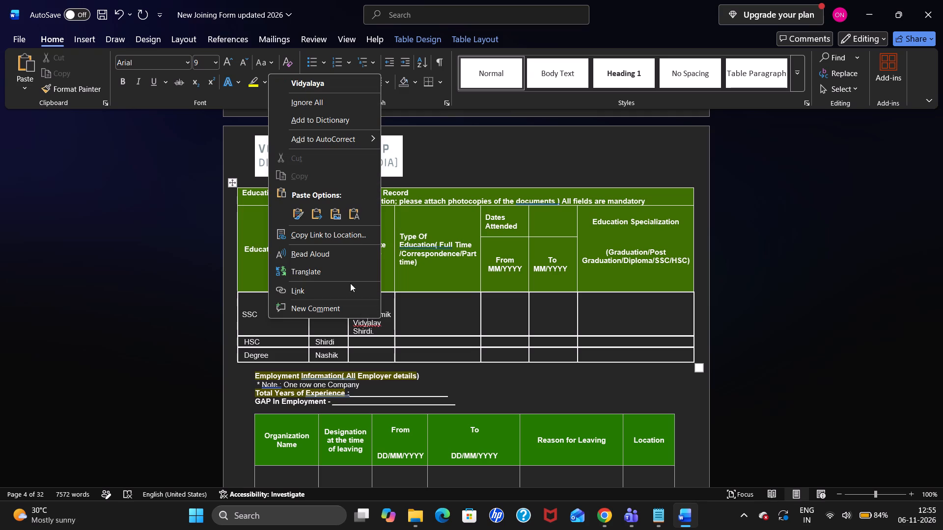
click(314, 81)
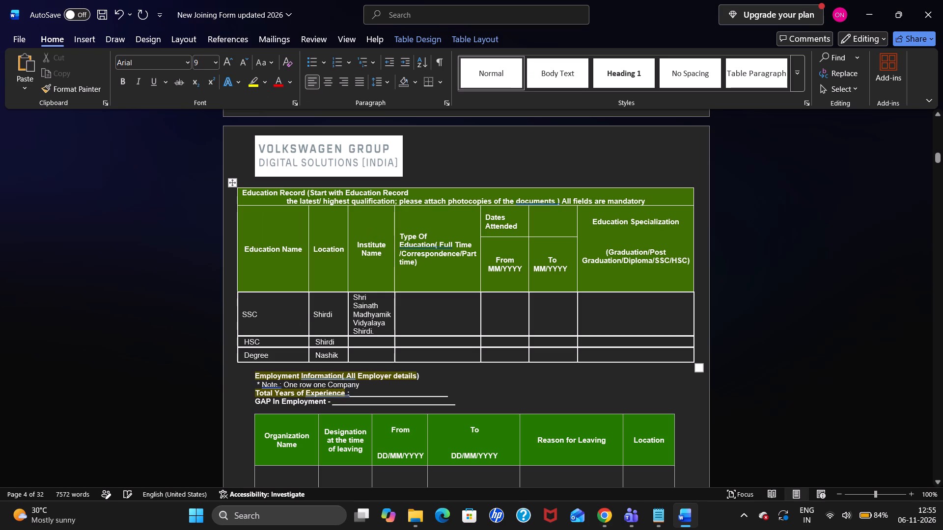
Enter "Shri Saibaba Junior College Shirdi" as the Institute Name in the HSC row.
click(370, 339)
text(Shri)
key(space)
text(Saibaba)
key(space)
text(Junior)
key(space)
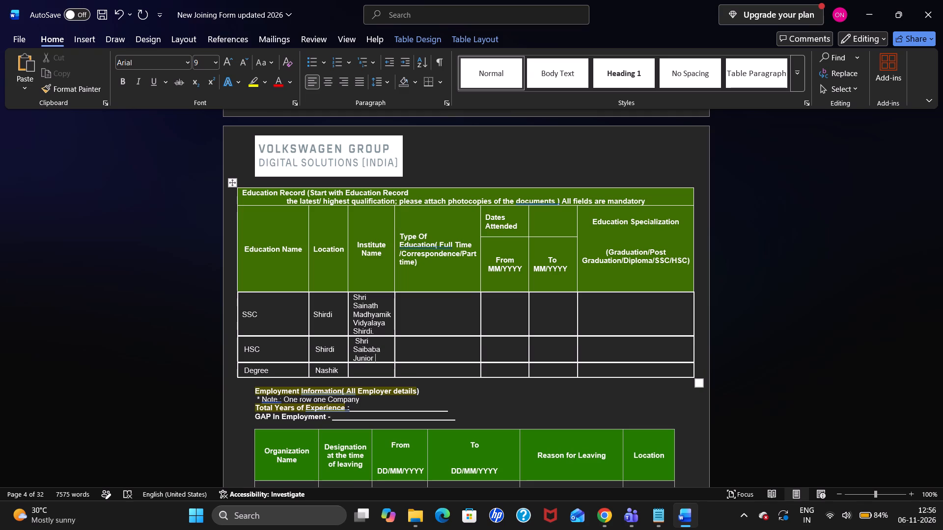
text(Ci)
key(BackSpace)
text(ollege)
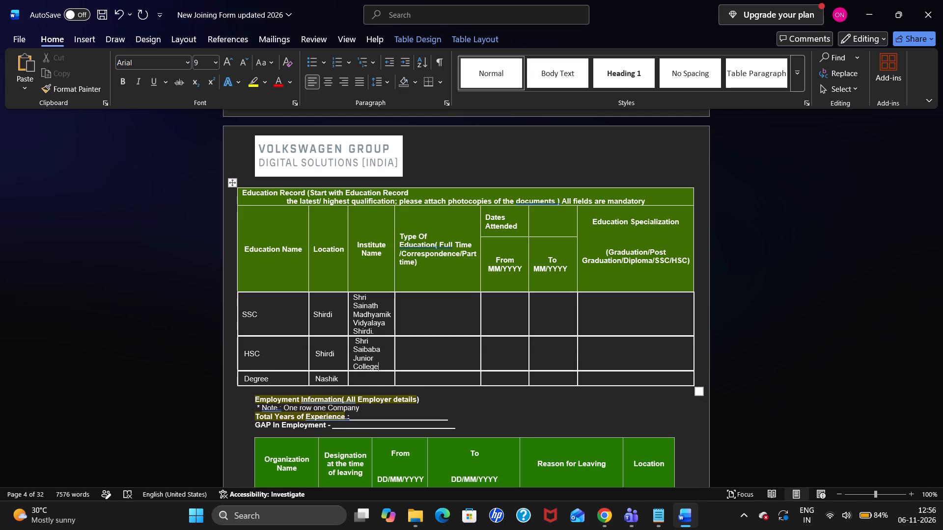
key(space)
text(Shirdi)
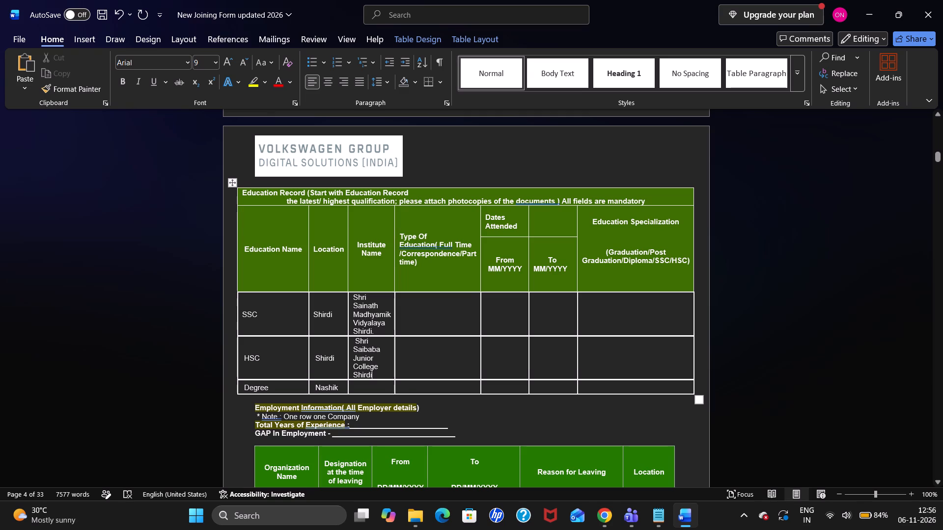
Enter "Sandip Institute of Engineering and Management Nashik." as the Institute Name in the Degree row.
click(369, 386)
text(Sandip Institute)
key(space)
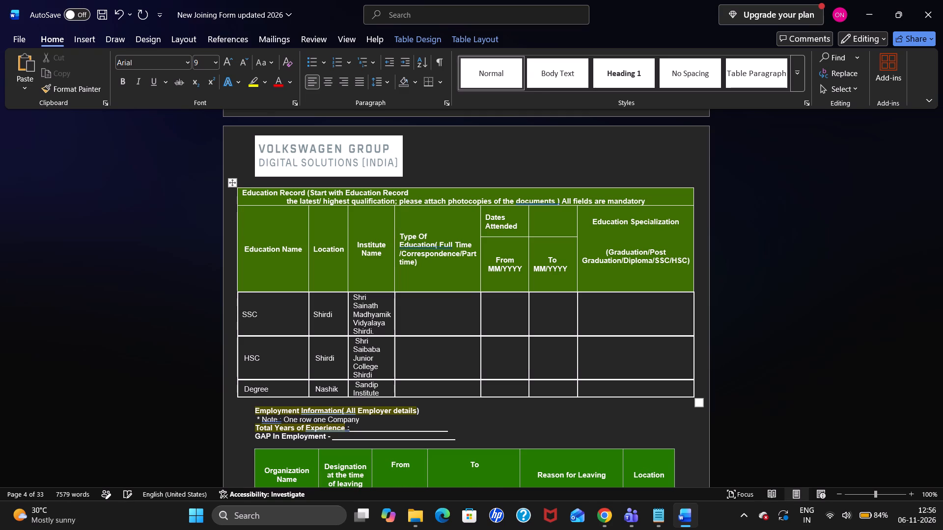
text(of)
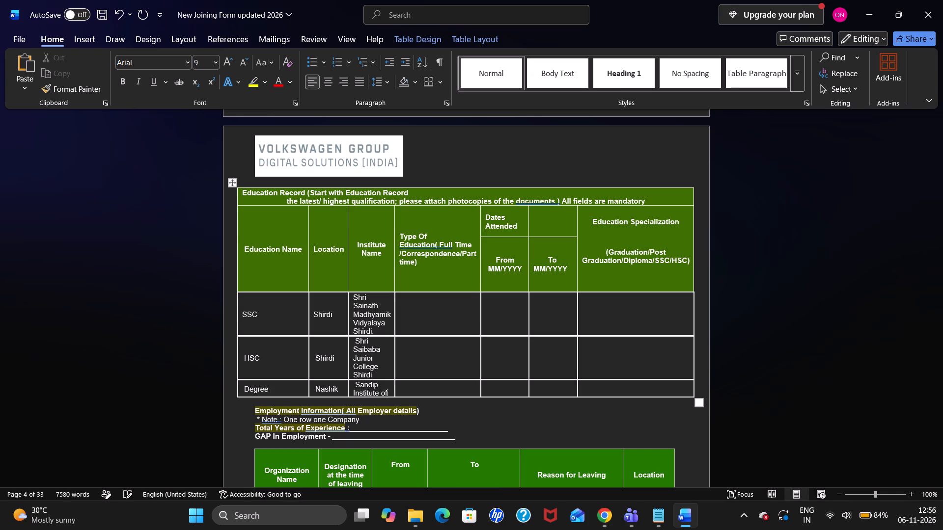
key(space)
text(Engineering and)
key(space)
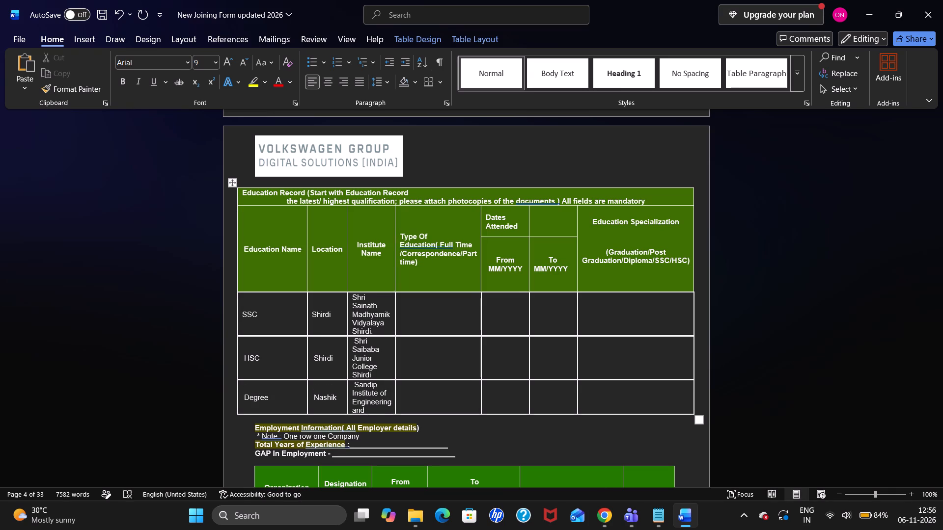
text(Management)
key(space)
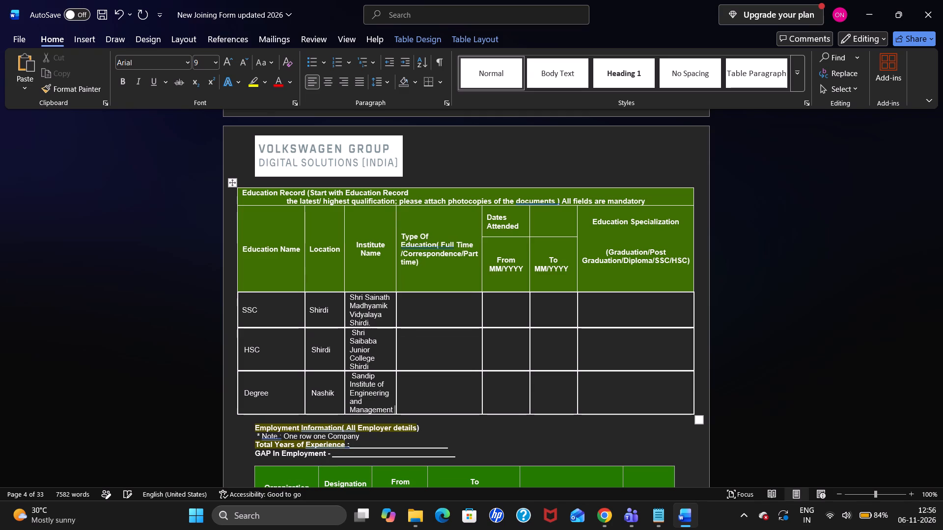
text(Nash)
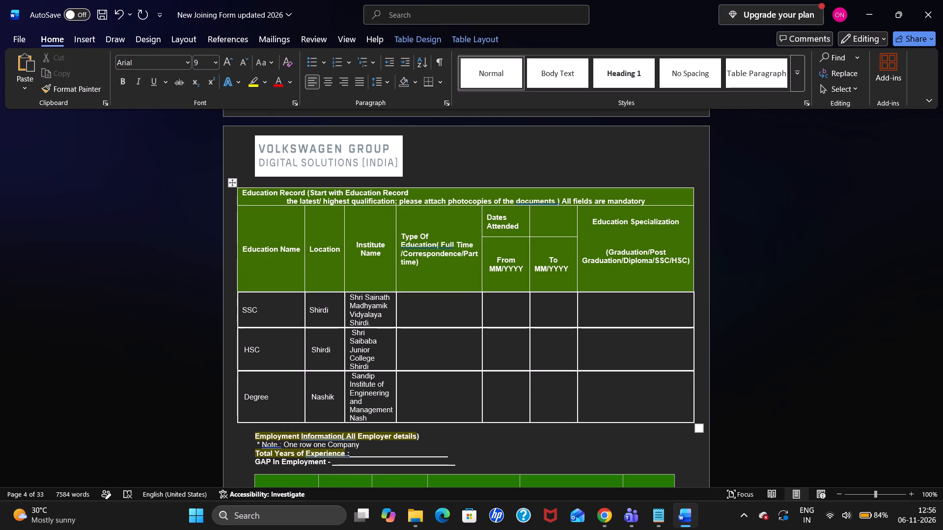
text(ik)
key(period)
Fill the Type Of Education column with Full Time for the SSC, HSC and Degree rows.
click(435, 307)
text(Full)
key(space)
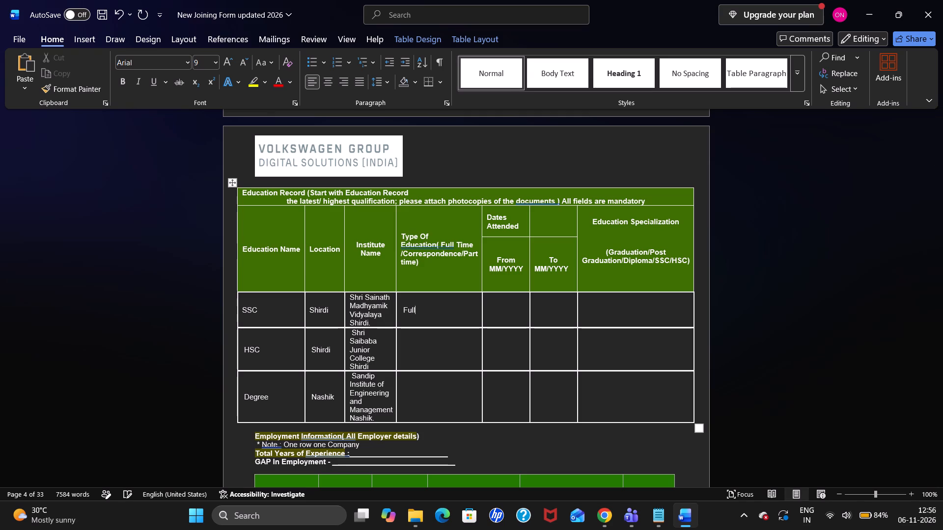
text(Time)
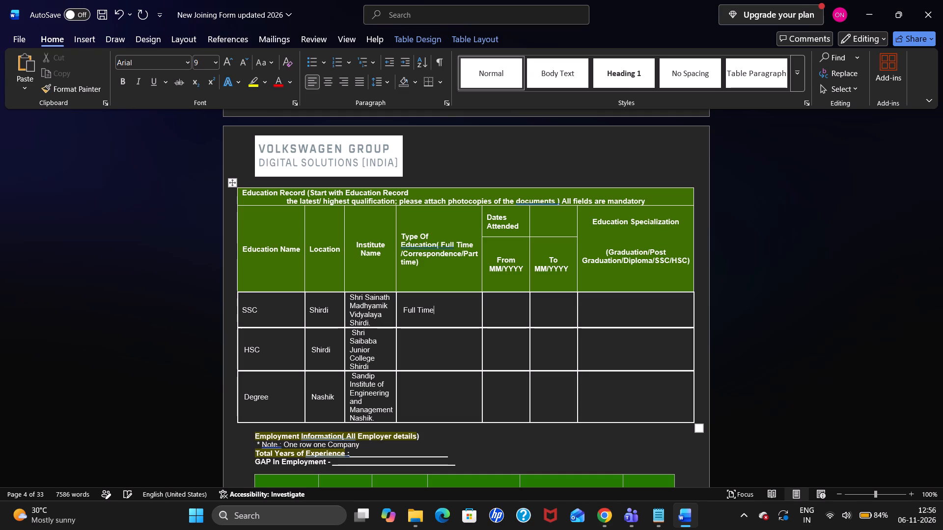
triple_click(433, 317)
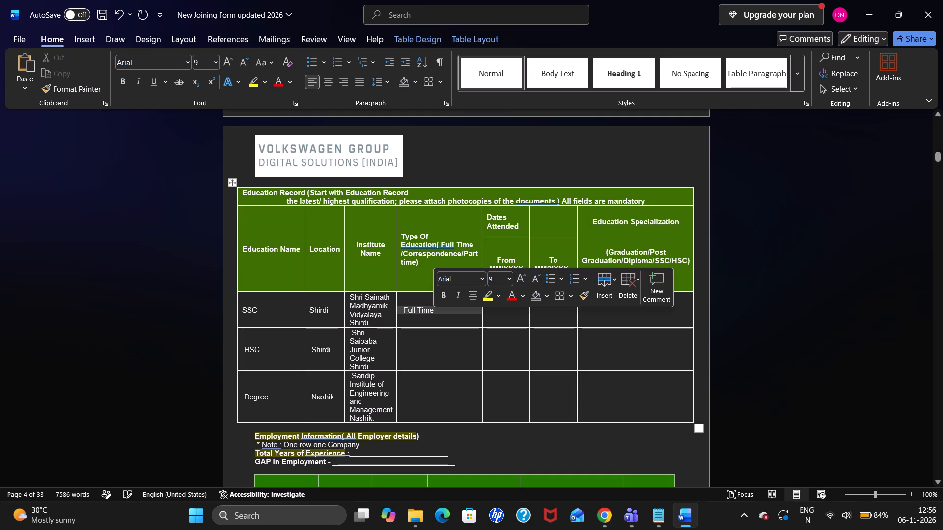
click(424, 340)
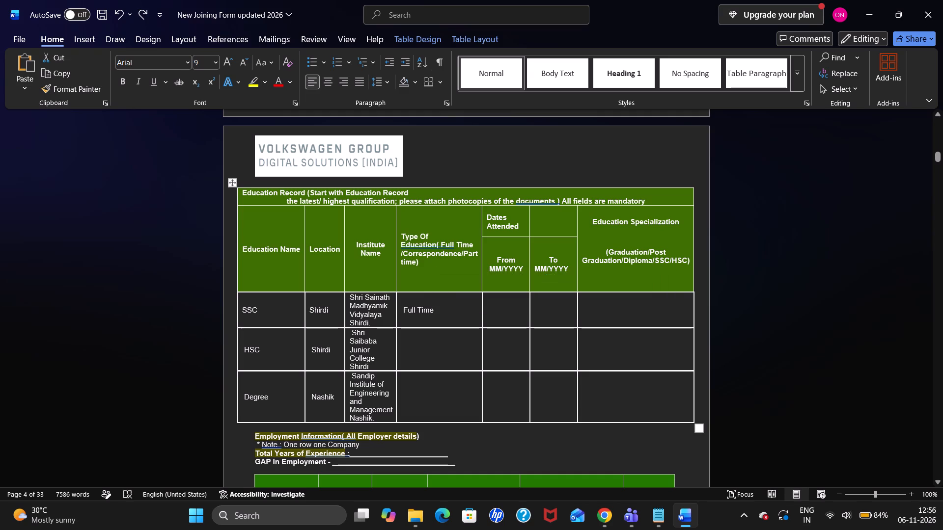
text(Full)
key(space)
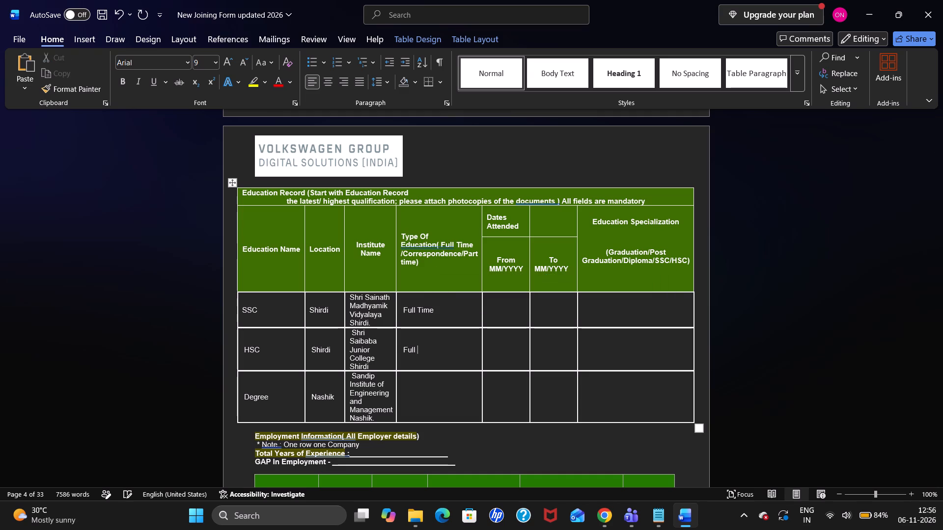
text(Time)
click(422, 400)
text(Full)
key(space)
text(Timr)
key(BackSpace)
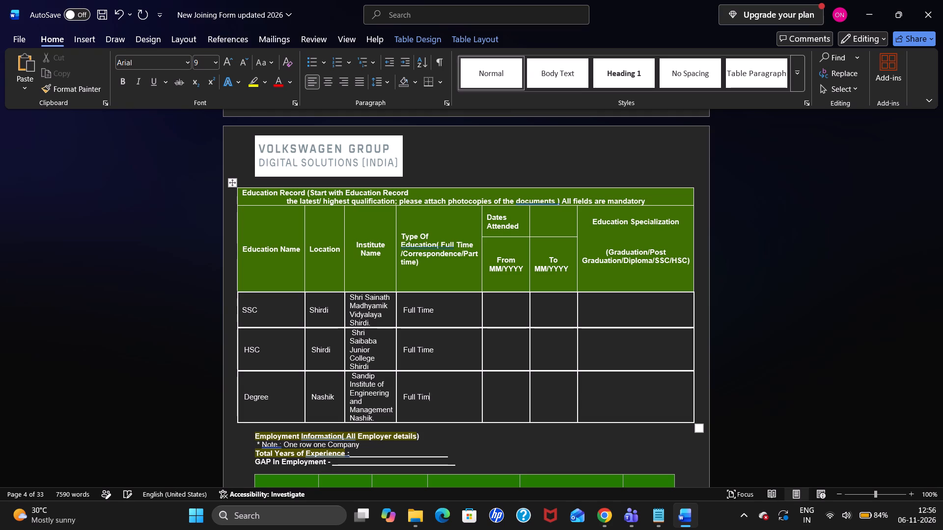
key(e)
Fill the Dates Attended From and To columns with 2014 and 2015 for SSC, 2016 and 2017 for HSC, 2017 and 2021 for Degree.
click(519, 318)
text(2014)
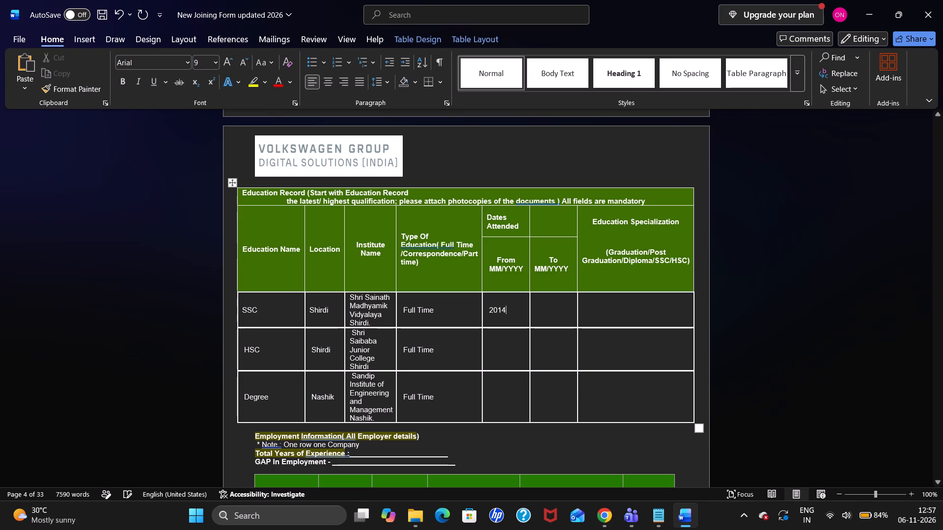
click(555, 323)
text(2015)
click(512, 345)
text(2016)
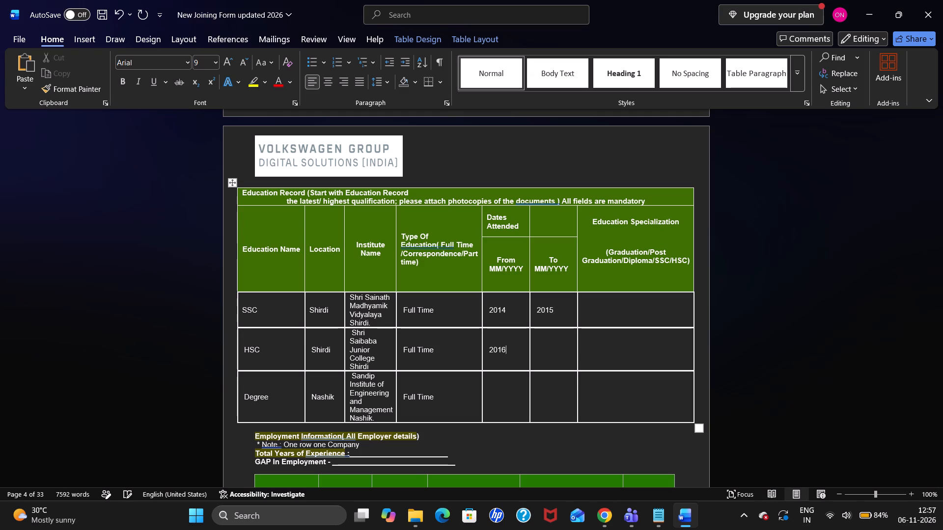
click(552, 348)
text(2017)
click(511, 397)
text(2017)
click(548, 395)
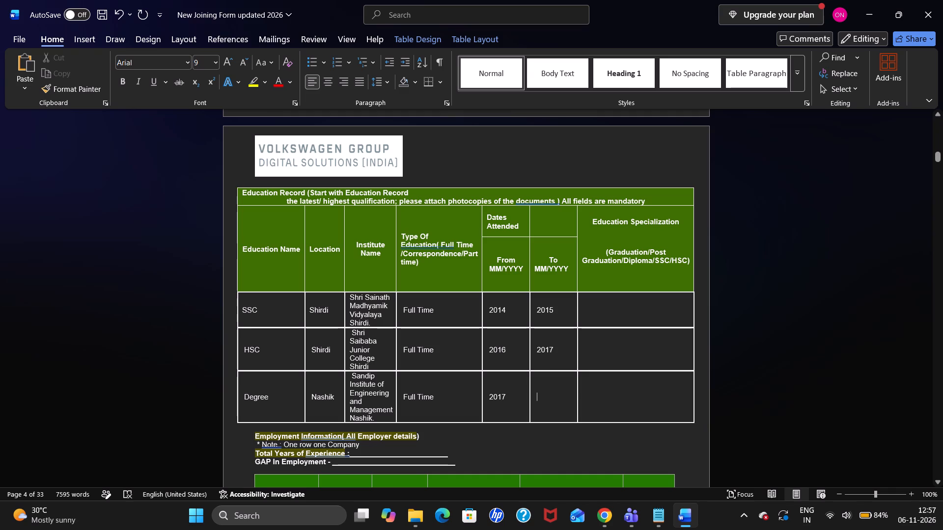
text(2021)
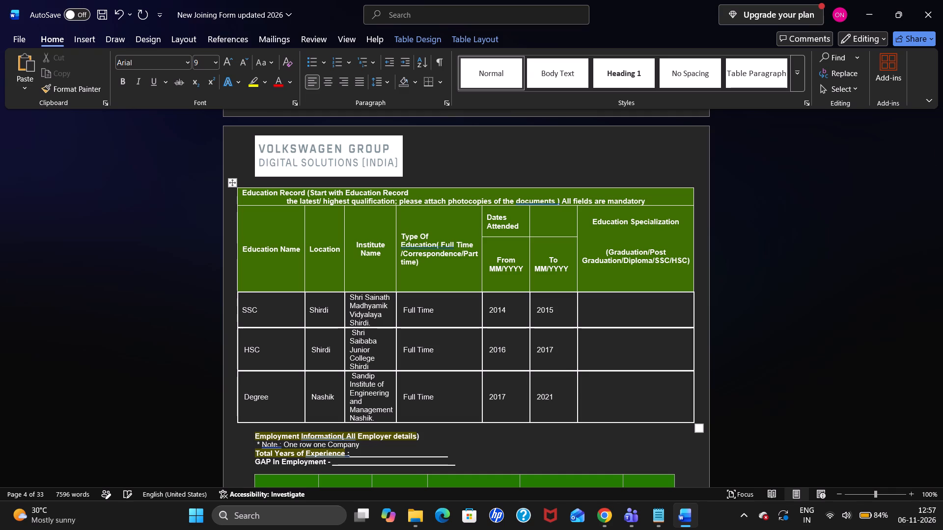
Fill the Education Specialization column with SSC, HSC and Graduation for the three respective rows.
click(638, 309)
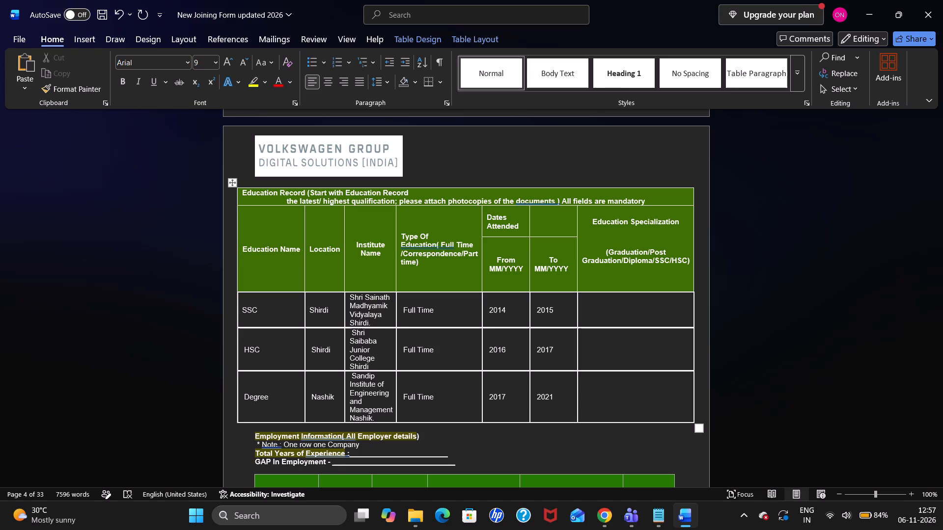
text(SSC)
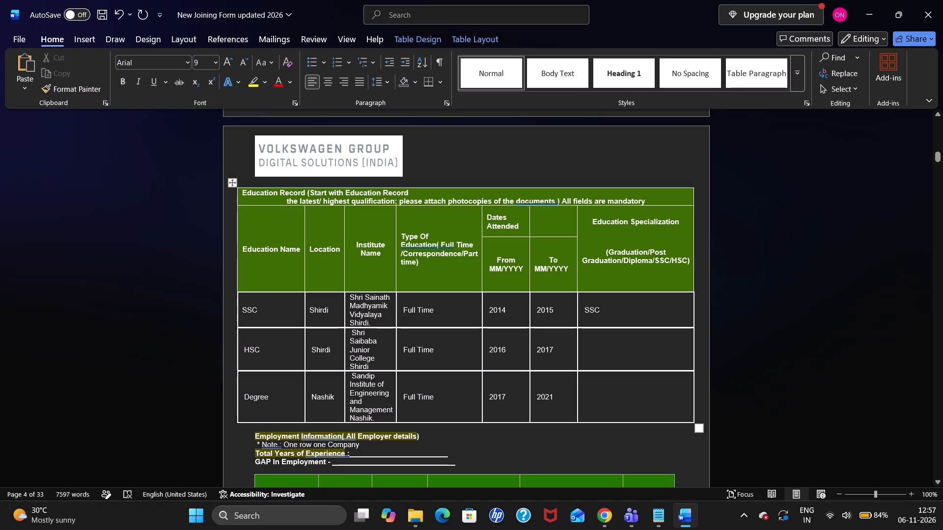
click(630, 360)
text(HSC)
click(611, 397)
text(Gradu)
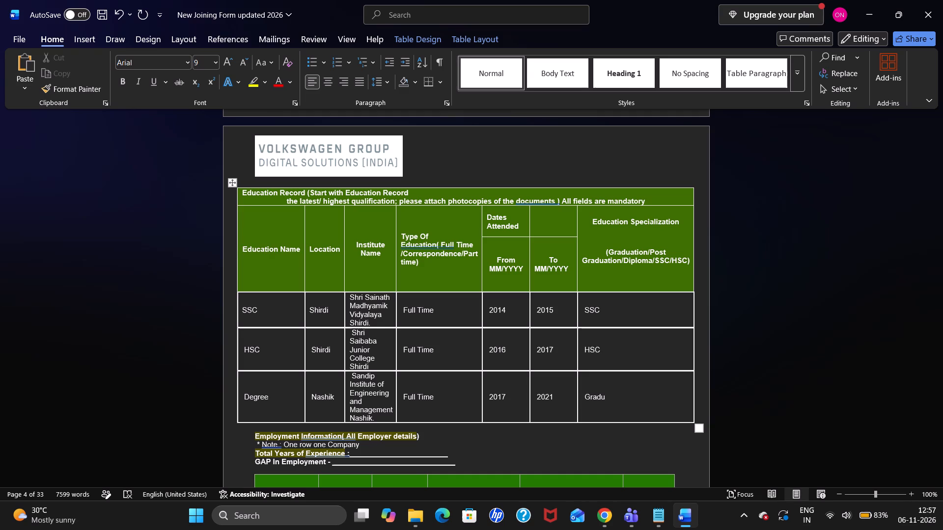
text(ation)
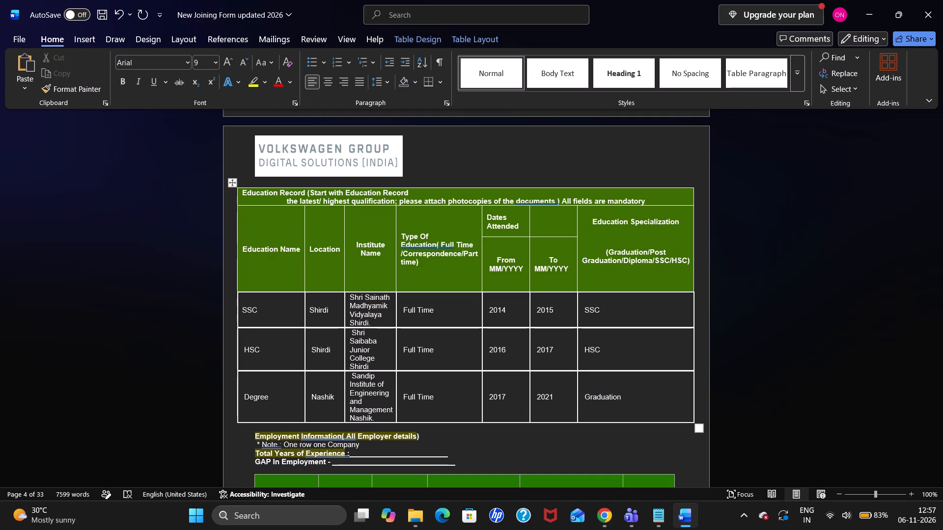
Save the joining form document.
key(ctrl+s)
key(ctrl+s)
key(ctrl+s)
key(ctrl+s)
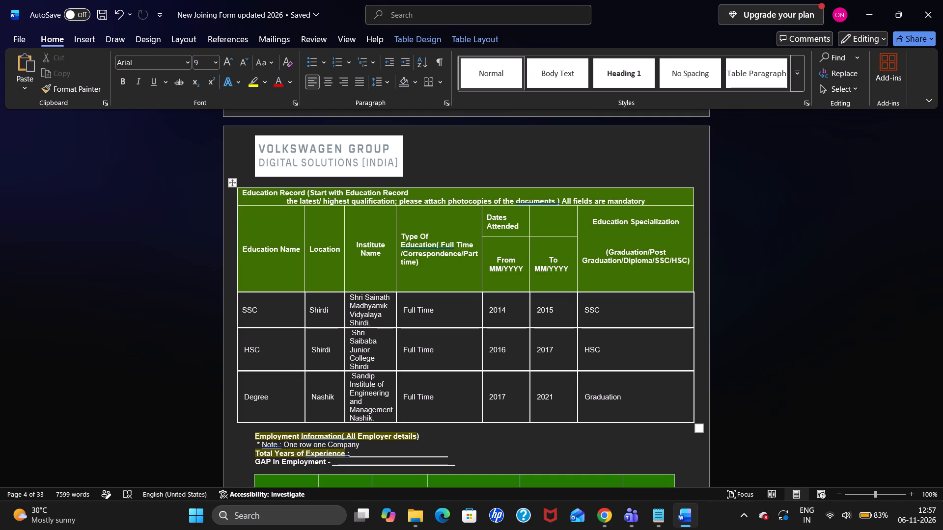
key(ctrl+s)
key(ctrl+s)
key(ctrl+s)
key(ctrl+s)
key(ctrl+s)
key(ctrl+s)
key(ctrl+s)
key(ctrl+s)
Place the cursor on the Total Years of Experience blank under Employment Information.
scroll(509, 379, down, 3)
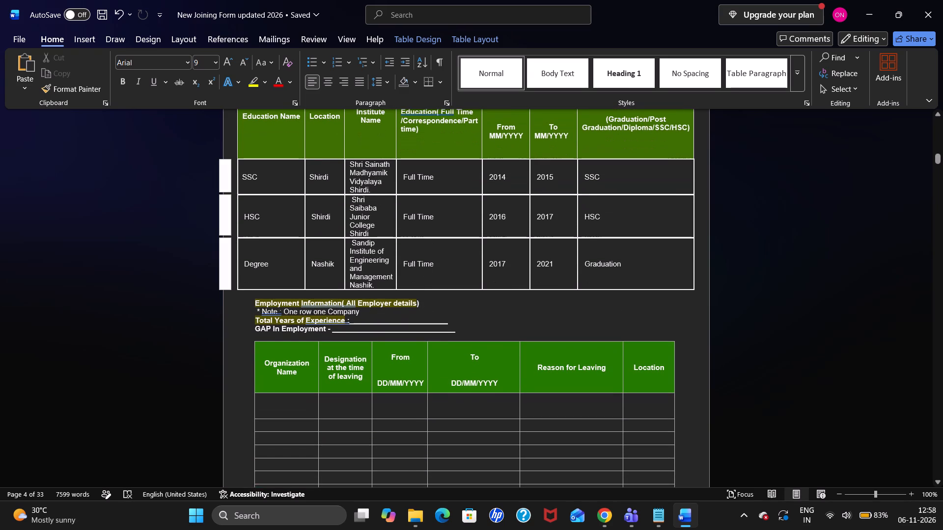
click(385, 319)
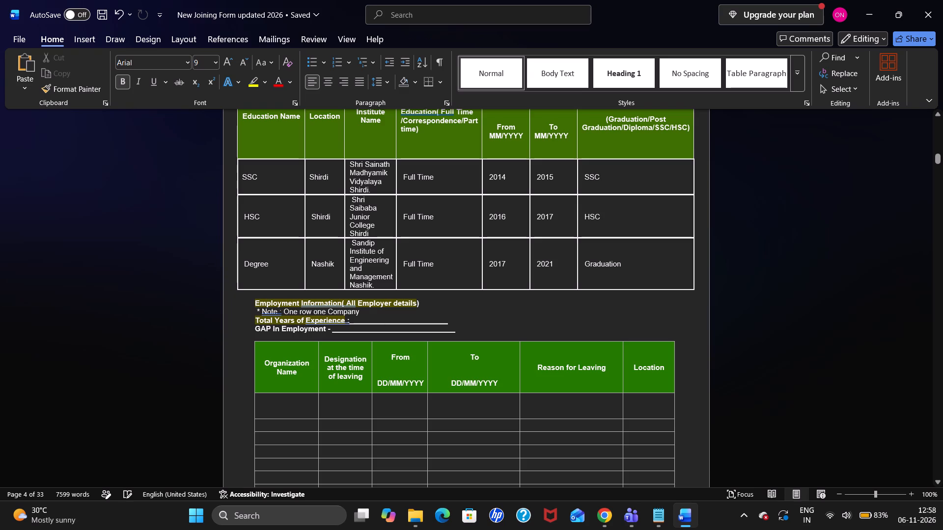
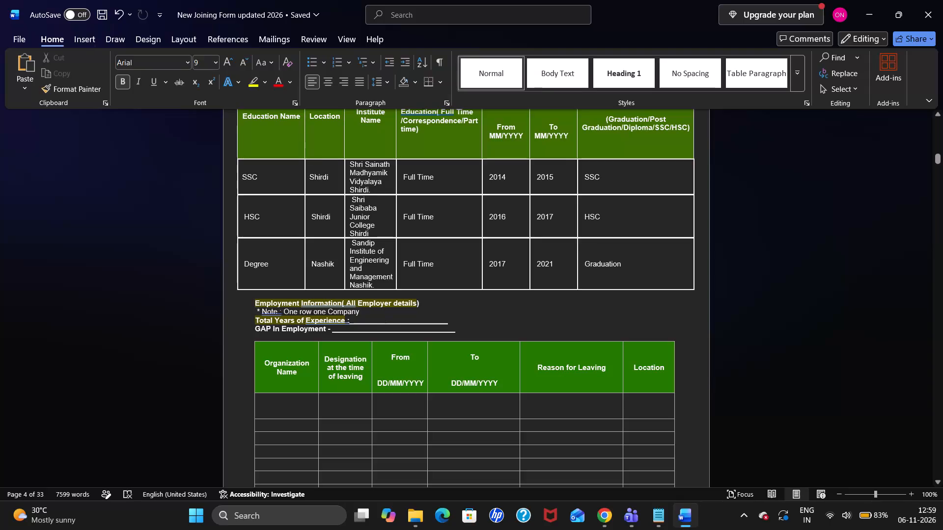
Enter 2.10yrs as the Total Years of Experience and save the document.
text(2.10)
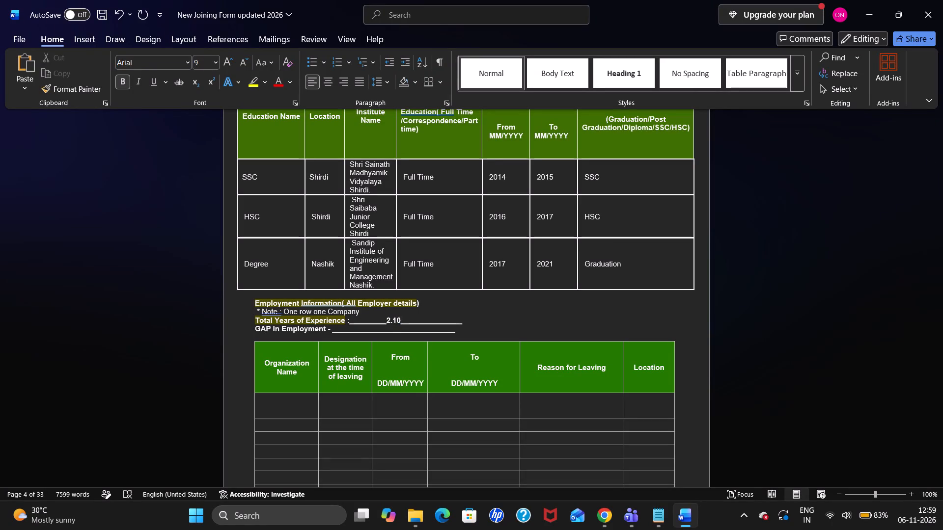
text(yrs)
scroll(348, 326, down, 2)
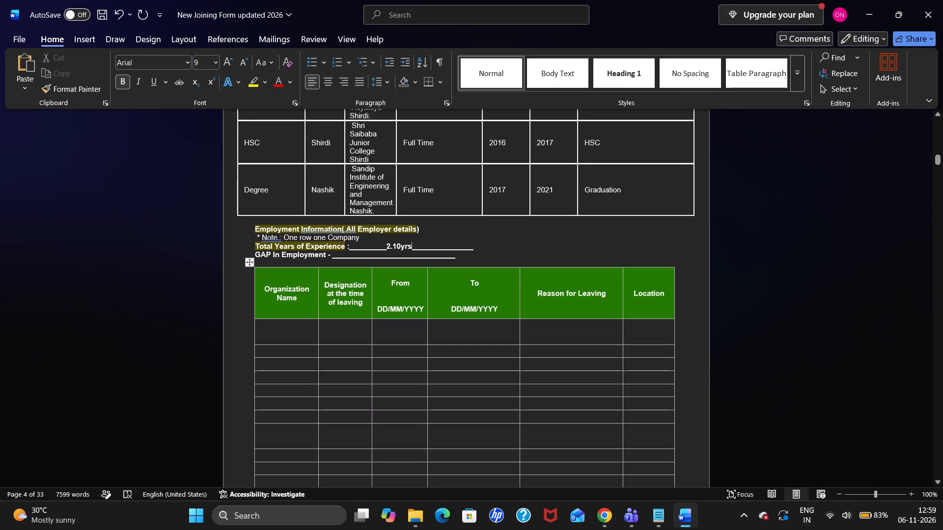
key(ctrl+s)
Fill the first employment row with organization name BWC Labs and designation Associate Engineer, place the cursor in its From cell, and save.
scroll(348, 326, down, 2)
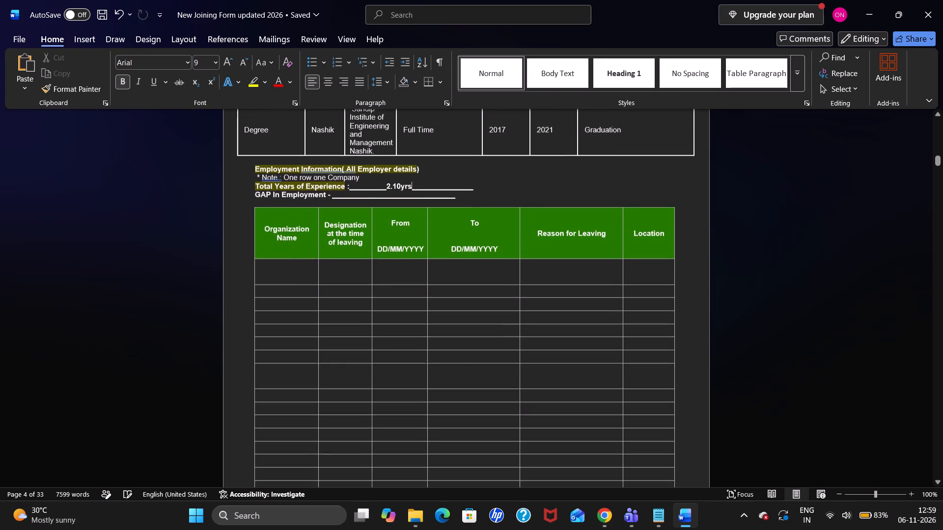
scroll(348, 326, down, 1)
click(296, 258)
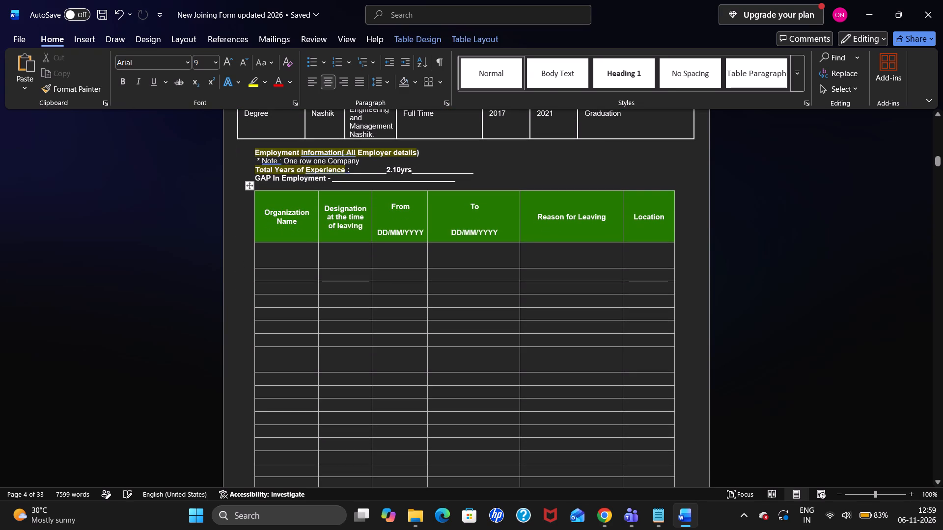
text(BWC)
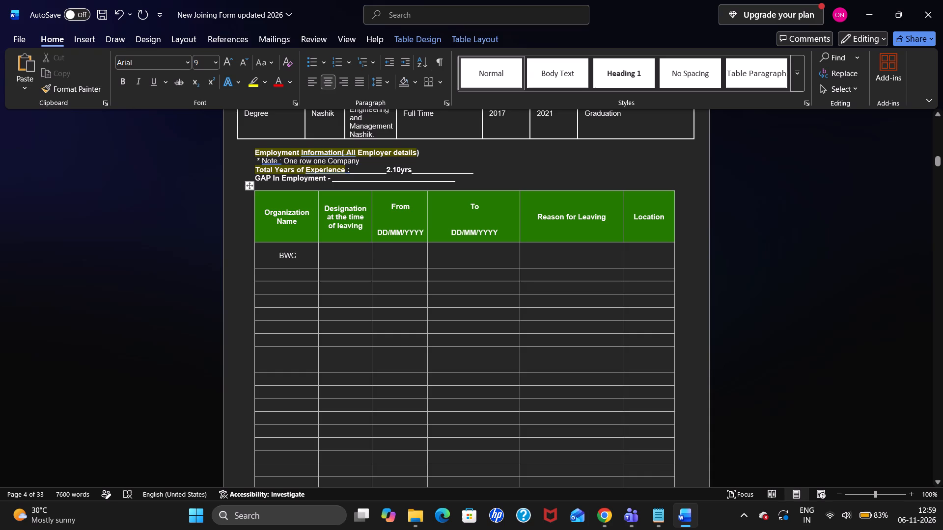
key(space)
text(Labs)
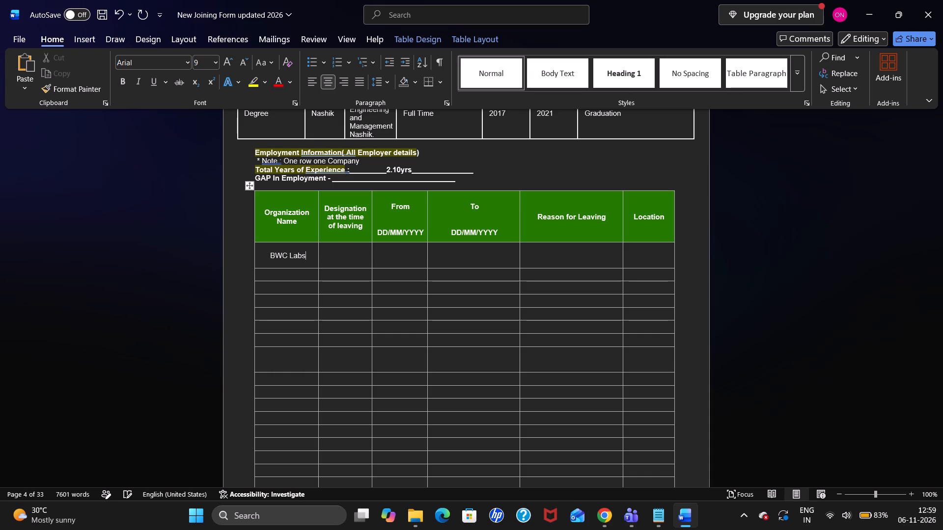
click(362, 255)
text(Asso)
text(ciate)
key(space)
text(En)
text(gineer)
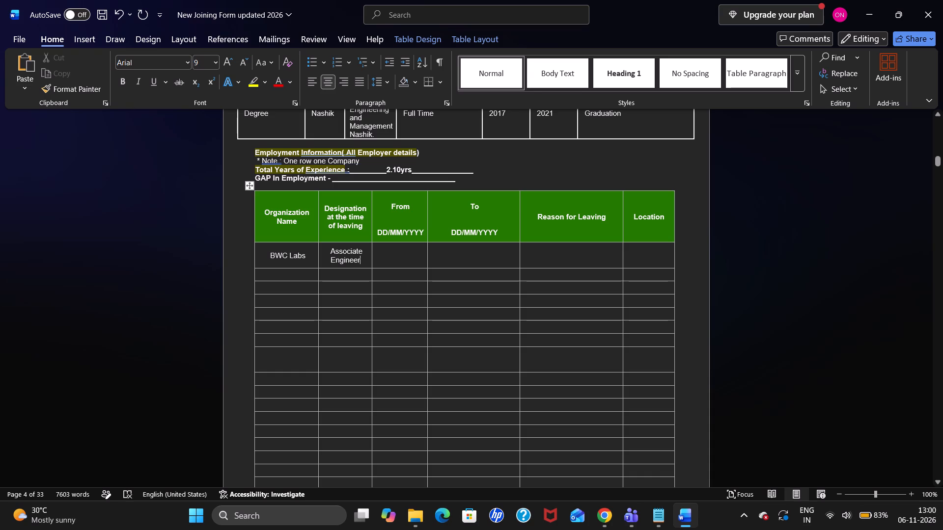
click(390, 252)
key(ctrl+s)
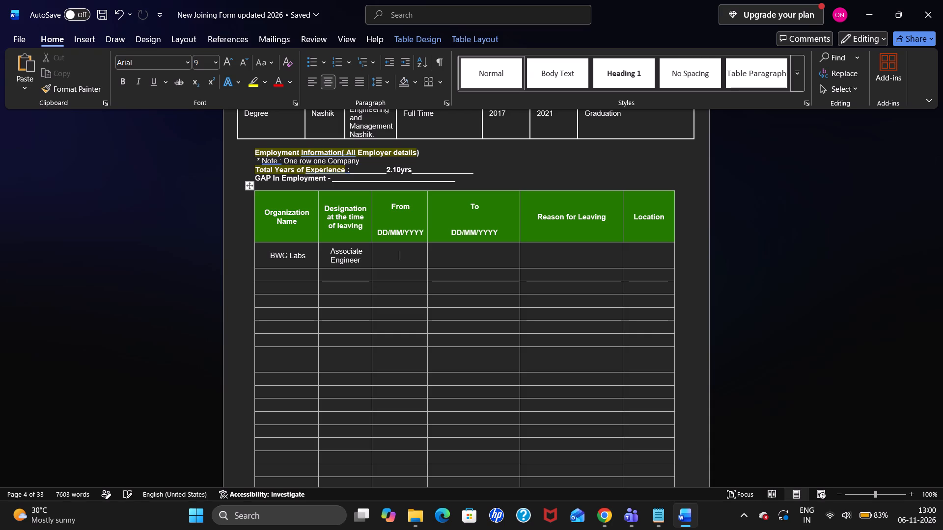